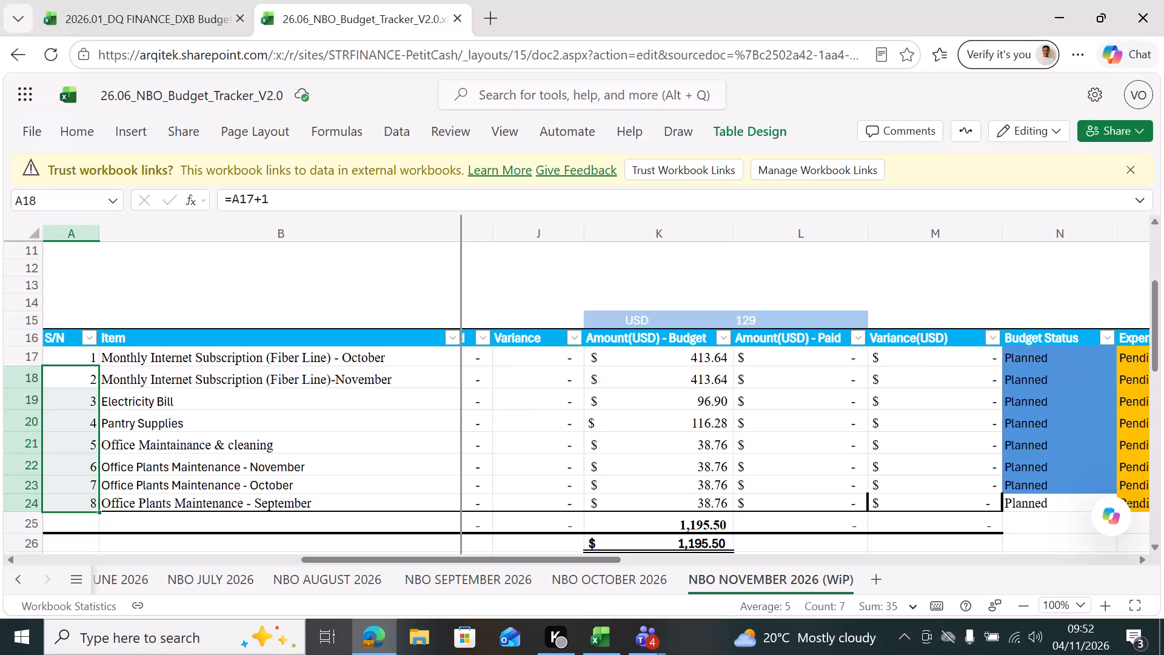
Fill the Budget Status cell of Office Plants Maintenance - October down into the September row, including its blue formatting.
{"action": "left_click", "coordinate": [921, 298]}
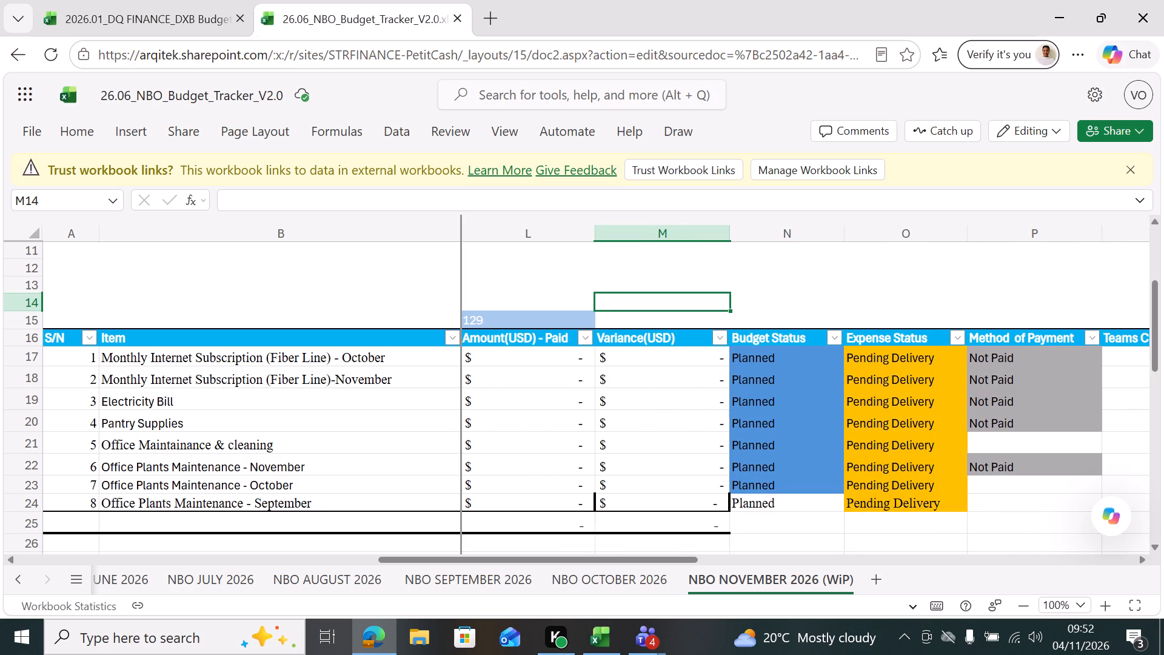
{"action": "left_click", "coordinate": [812, 480]}
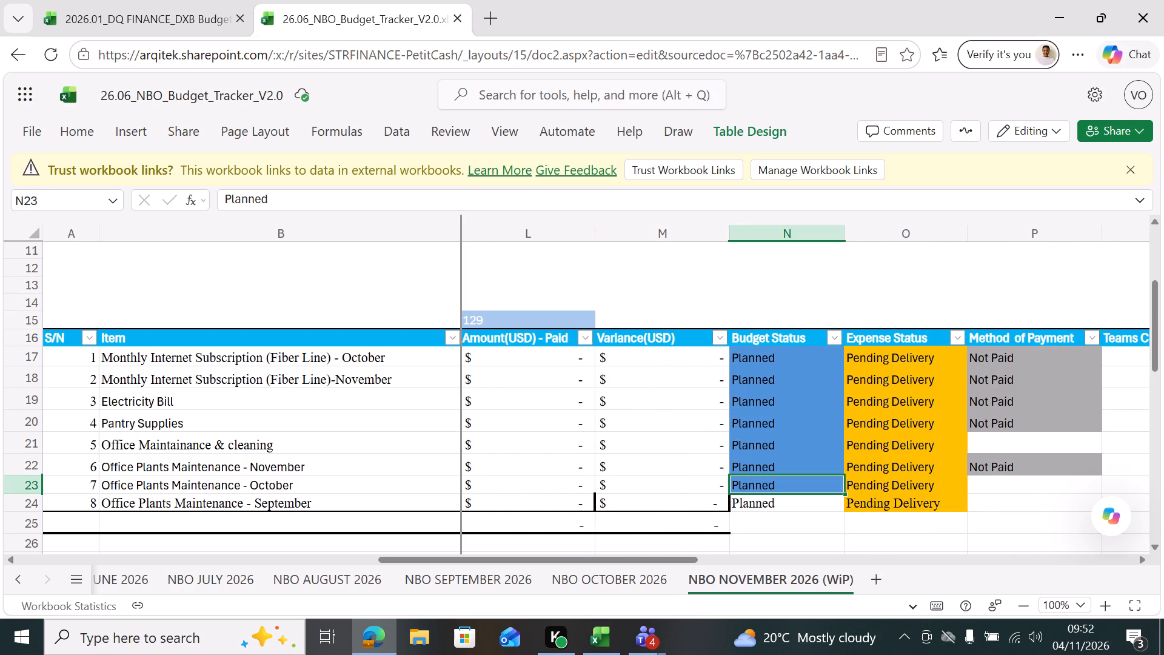
{"action": "key", "text": "shift+Down"}
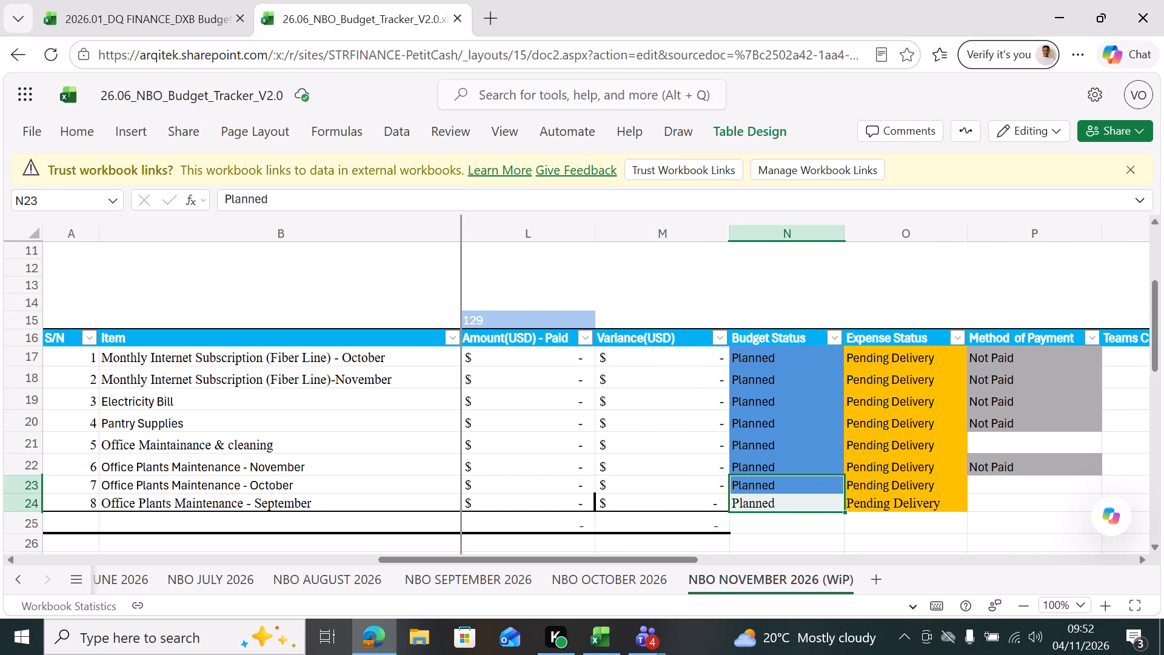
{"action": "key", "text": "ctrl+d"}
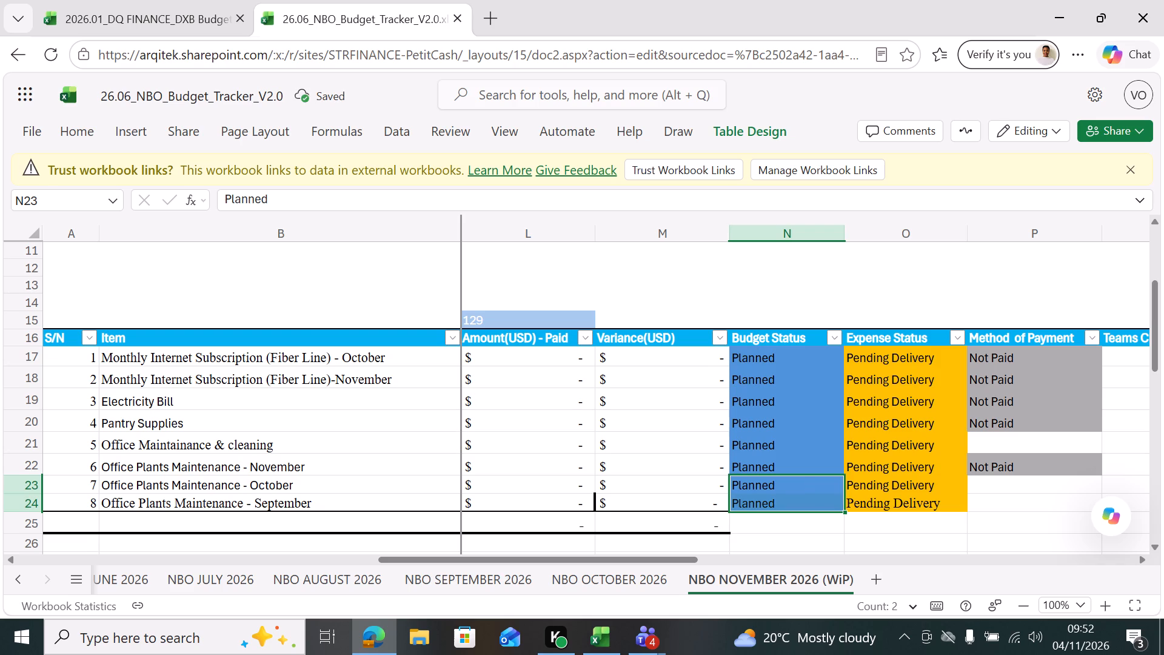
{"action": "left_click", "coordinate": [809, 465]}
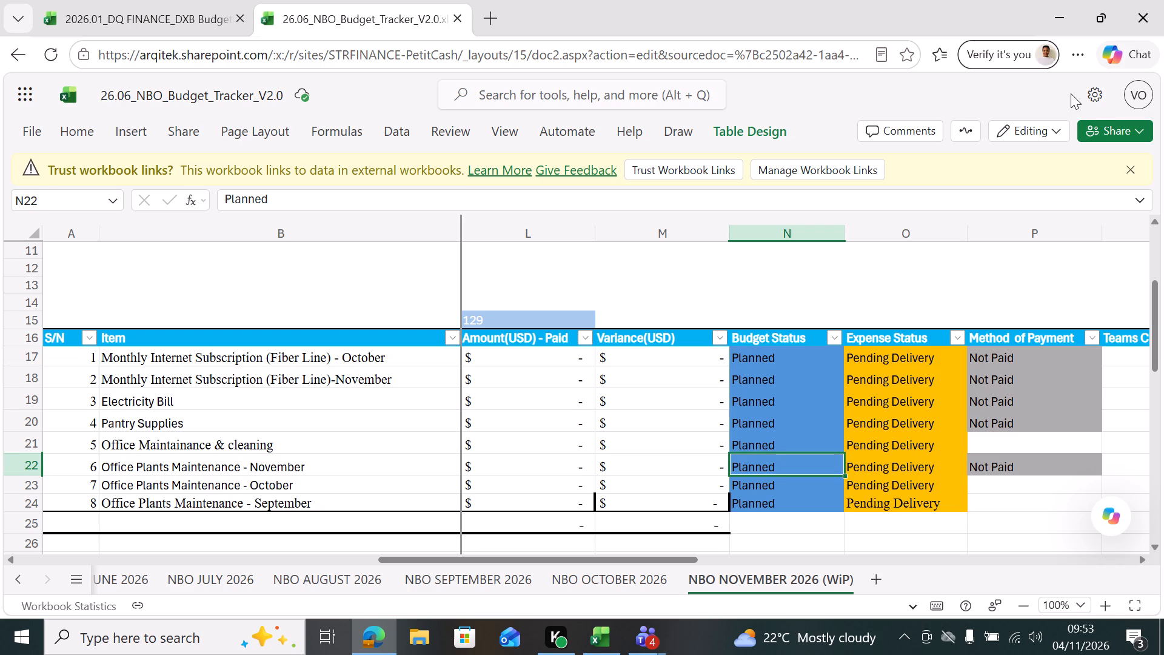
Dismiss the workbook-links warning in the NBO tracker and in the DXB budget workbook.
{"action": "left_click", "coordinate": [1130, 172]}
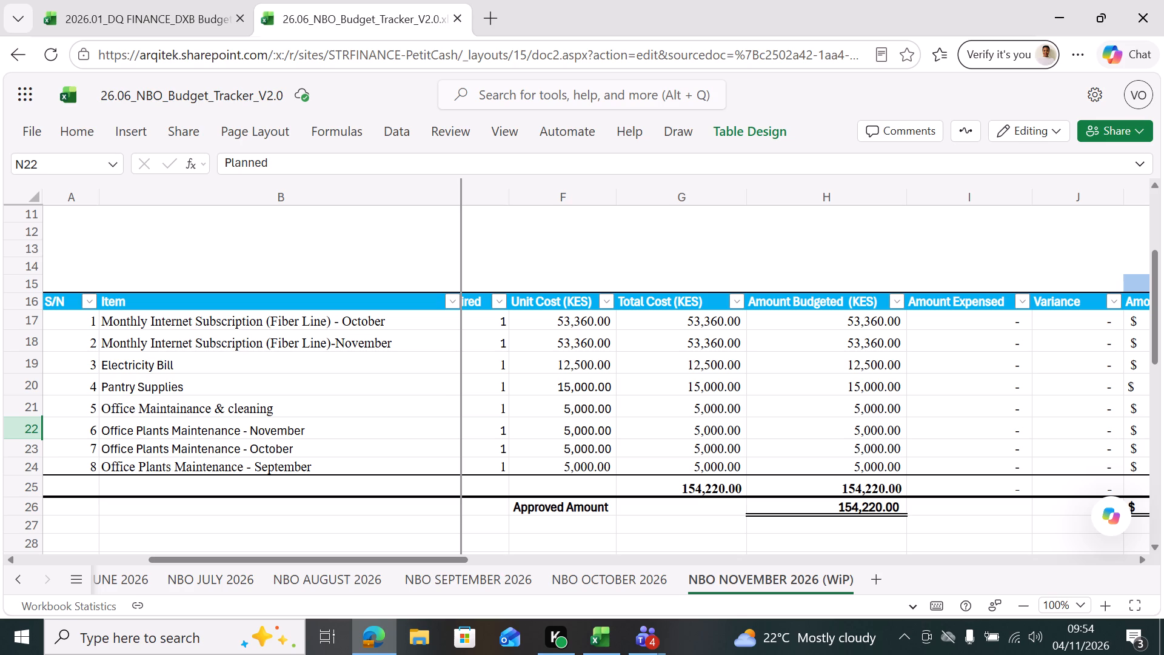
{"action": "left_click", "coordinate": [172, 21]}
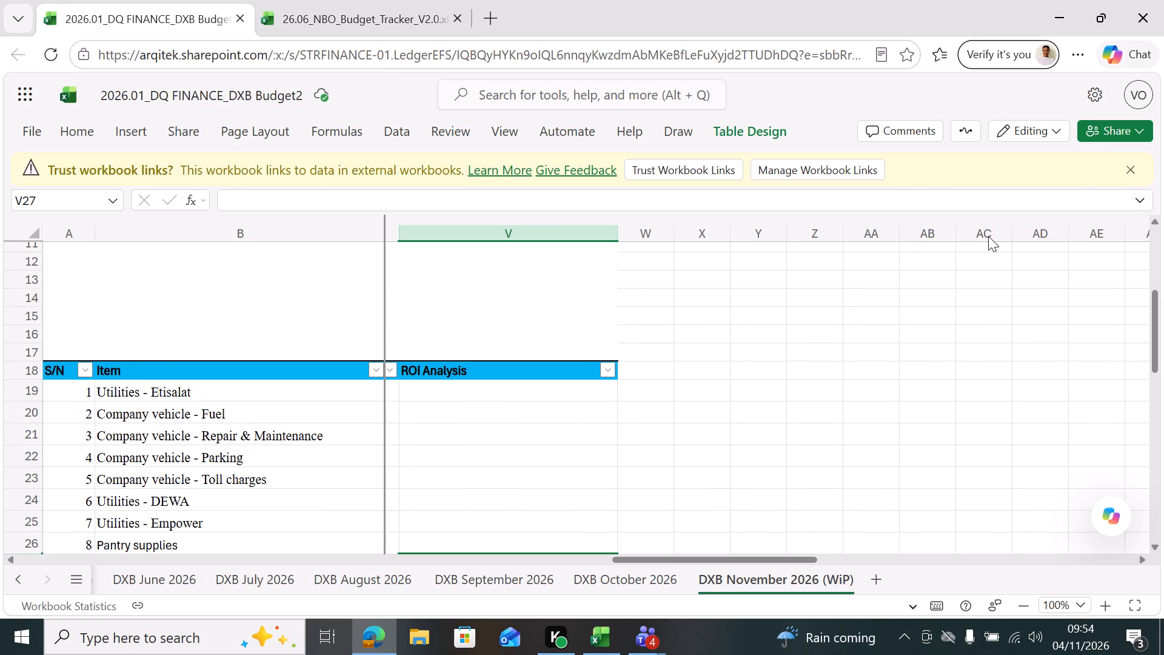
{"action": "left_click", "coordinate": [1125, 172]}
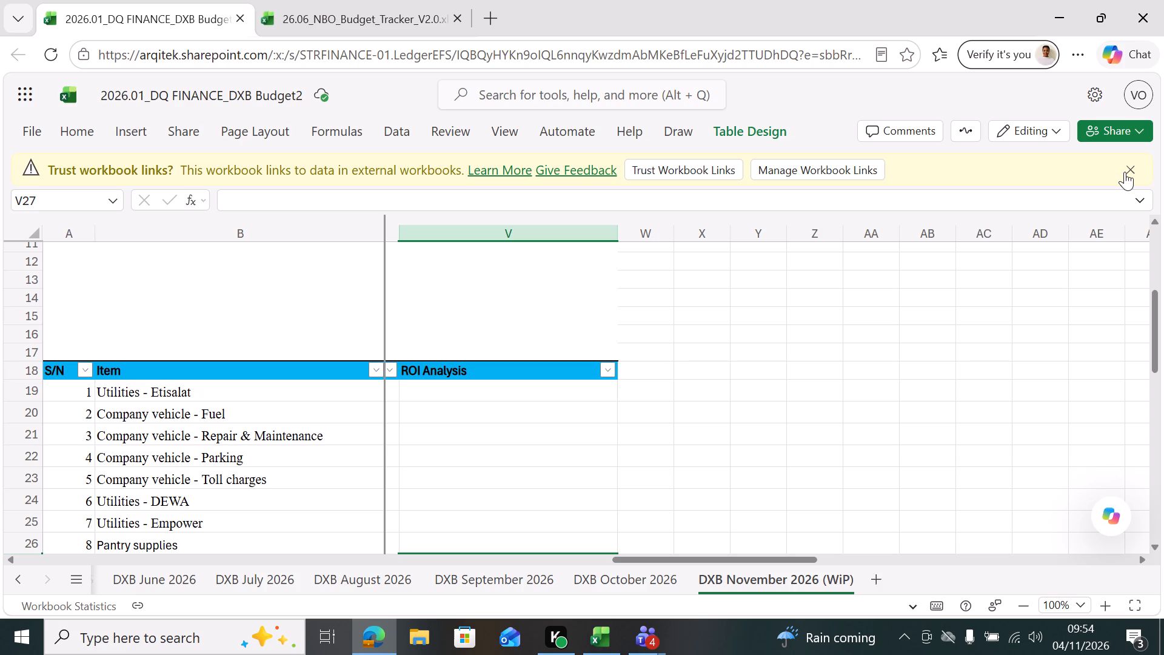
{"action": "left_click", "coordinate": [1129, 167]}
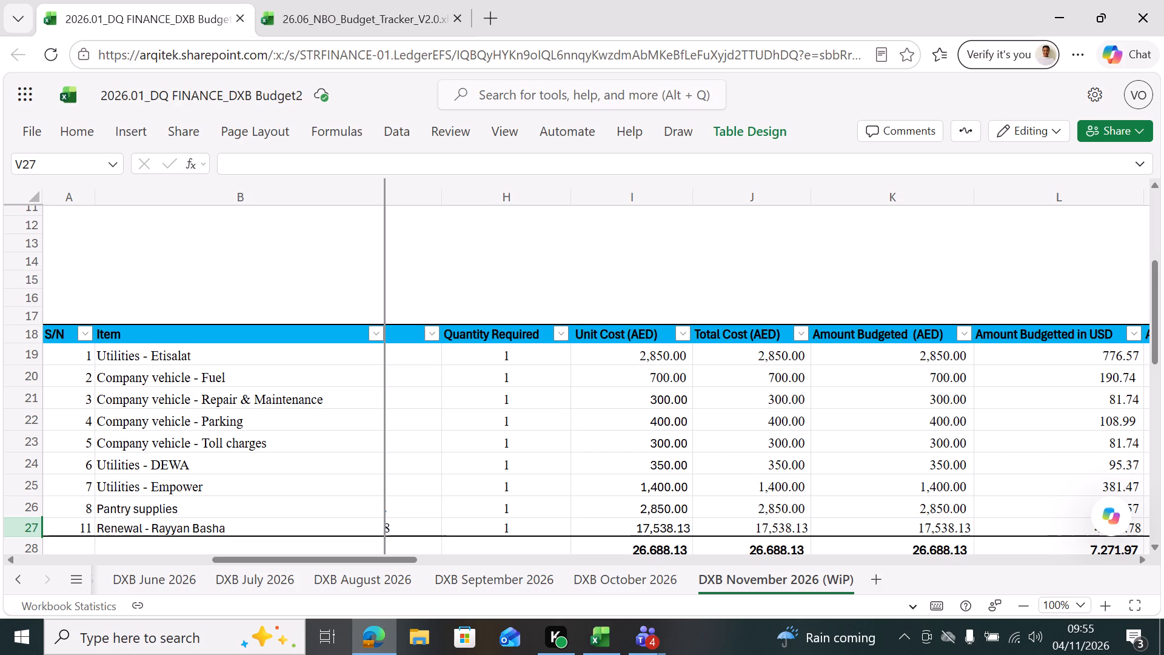
Set the unit cost of Company vehicle - Parking to 350 AED in the DXB November 2026 sheet.
{"action": "scroll", "coordinate": [735, 453], "scroll_direction": "down", "scroll_amount": 1}
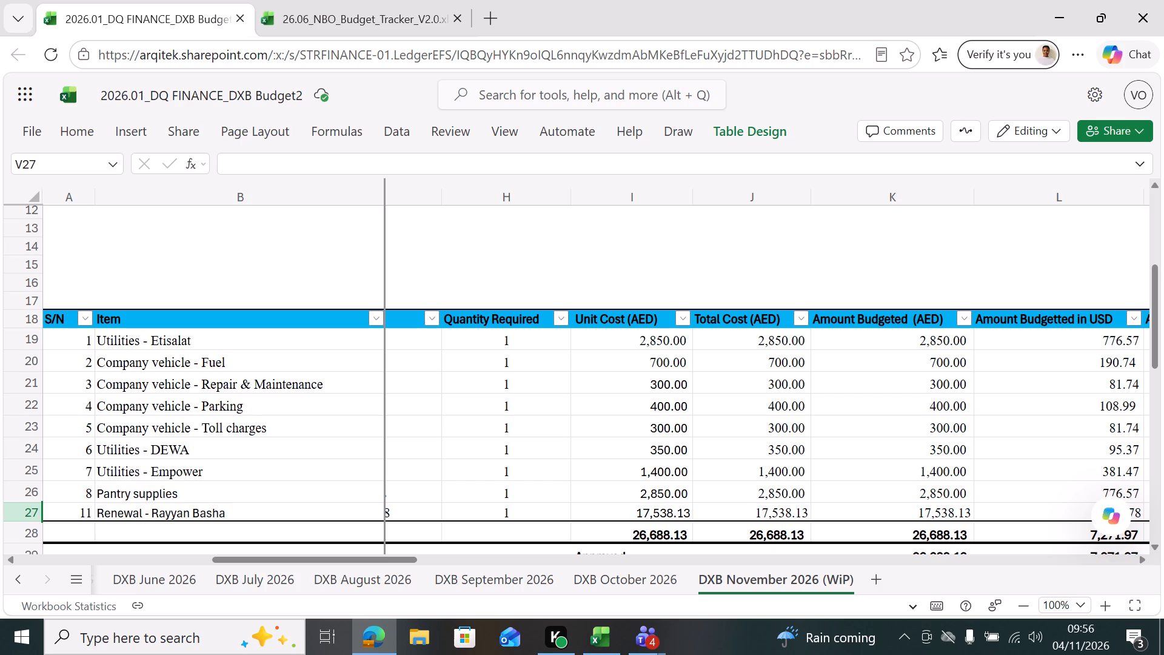
{"action": "left_click", "coordinate": [663, 405]}
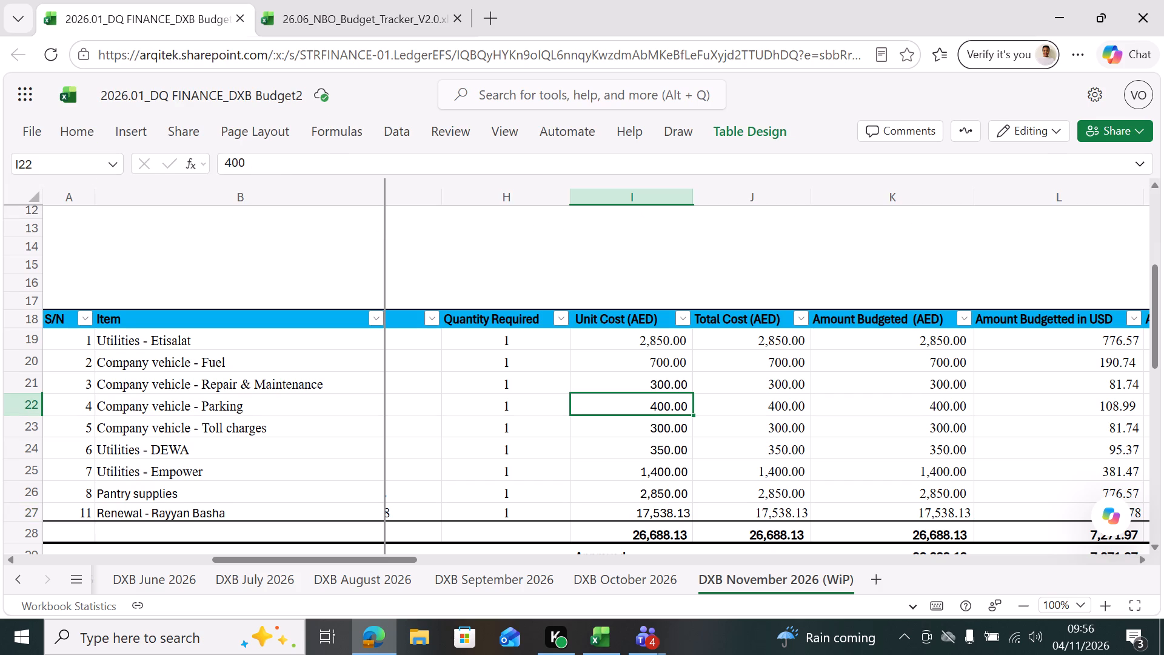
{"action": "key", "text": "3"}
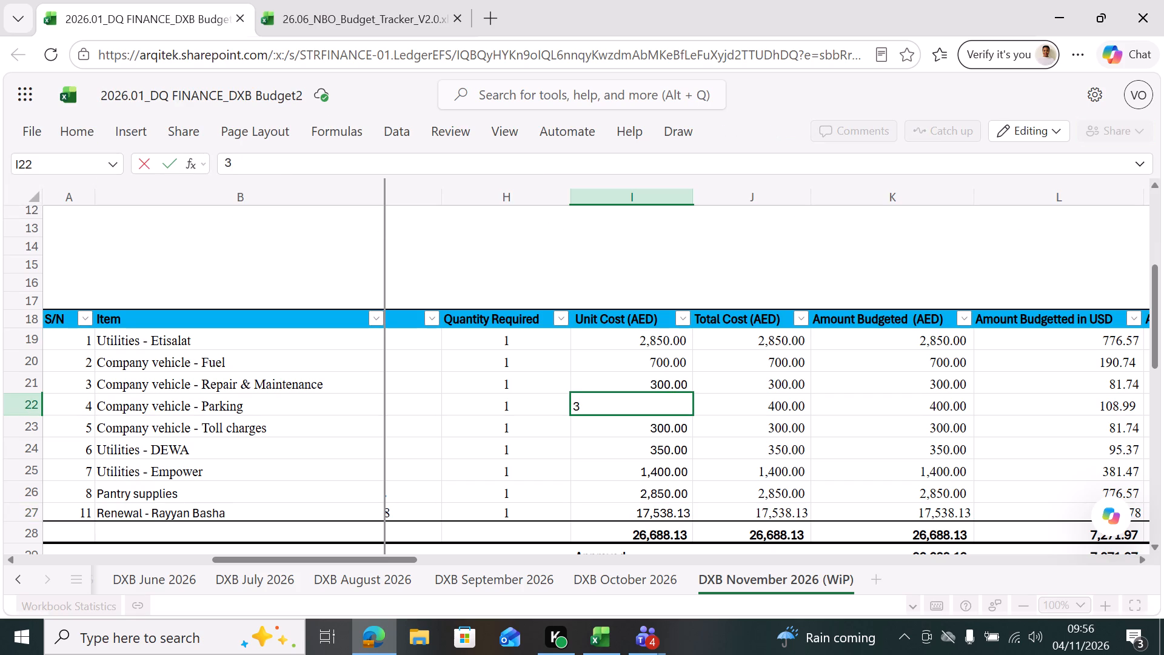
{"action": "type", "text": "50"}
{"action": "key", "text": "Return"}
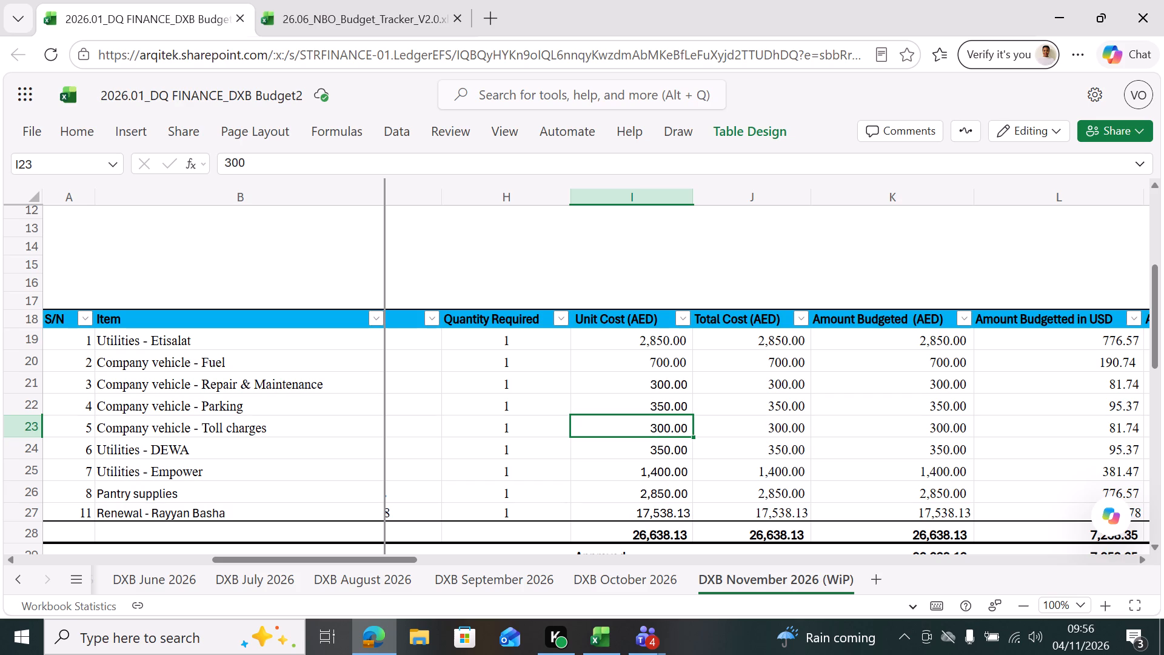
Fill the entire Company vehicle - Parking row with standard red.
{"action": "left_click", "coordinate": [35, 405]}
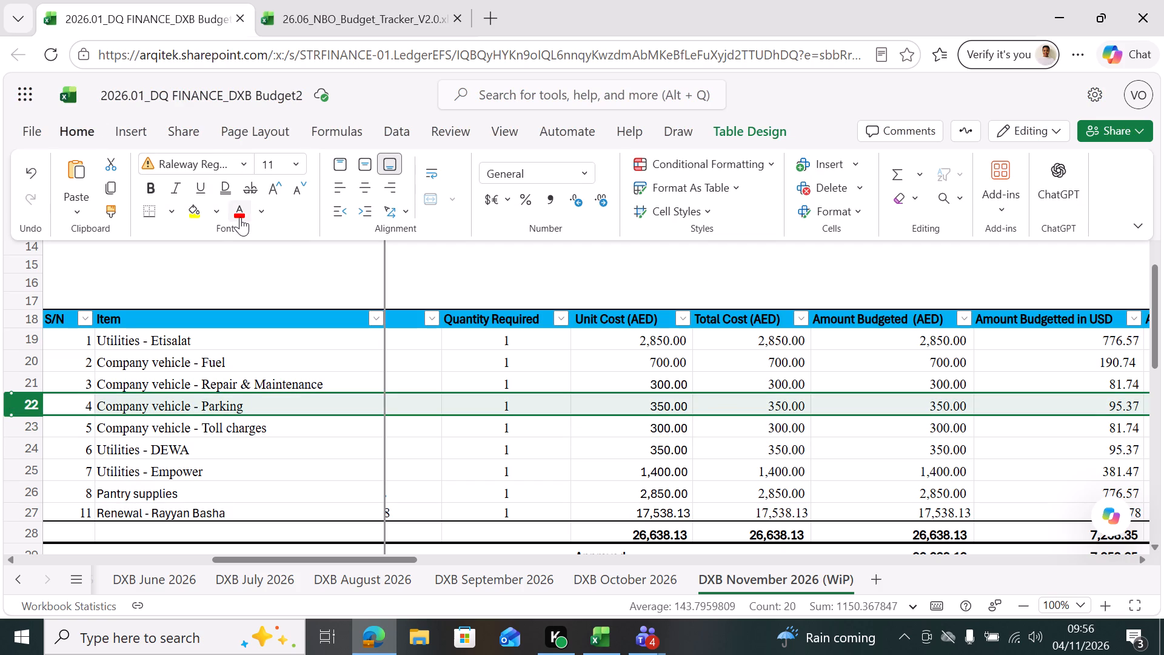
{"action": "left_click", "coordinate": [212, 212]}
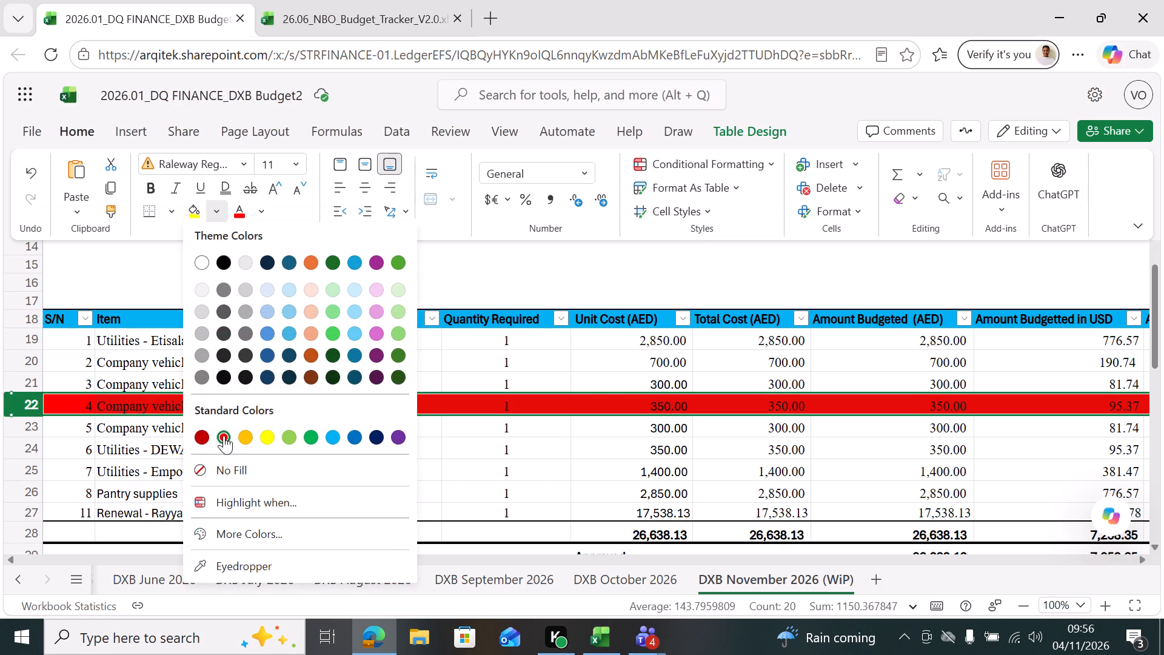
{"action": "left_click", "coordinate": [224, 435]}
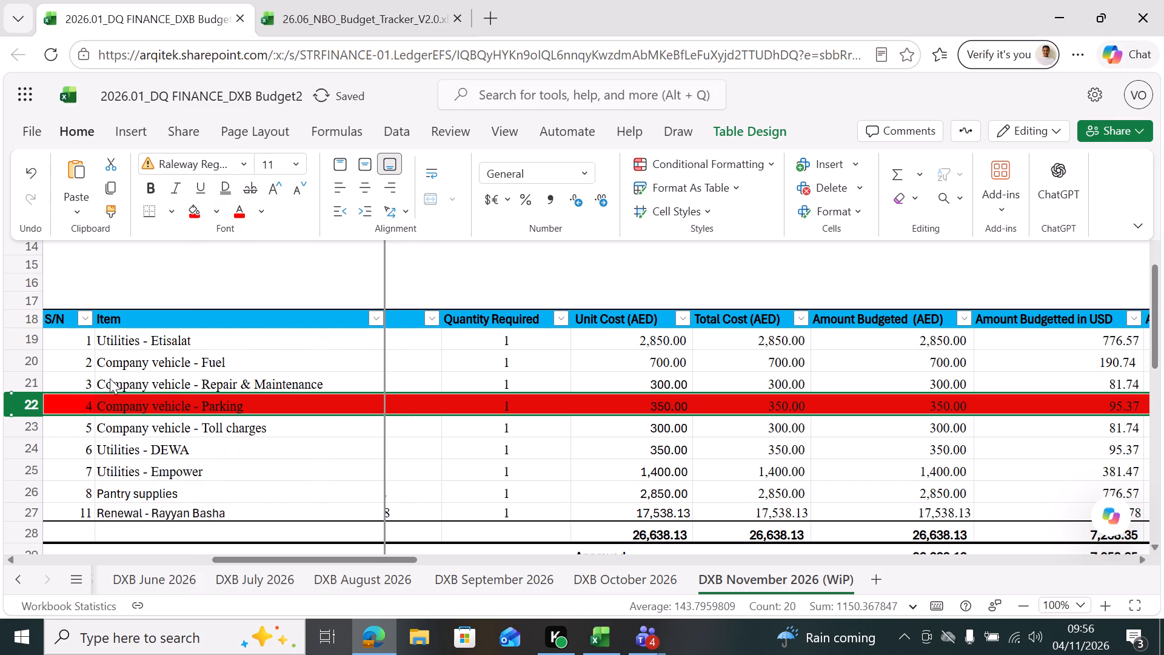
Fill the entire Company vehicle - Fuel row with the same red.
{"action": "left_click", "coordinate": [28, 360]}
{"action": "left_click", "coordinate": [28, 360]}
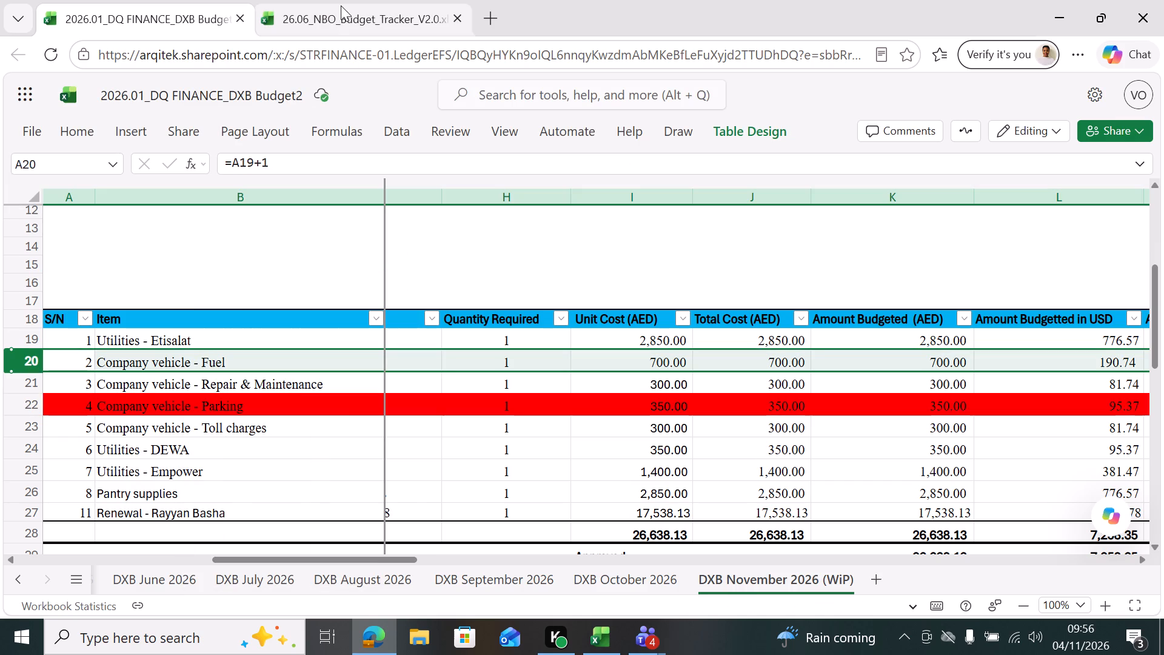
{"action": "left_click", "coordinate": [89, 128]}
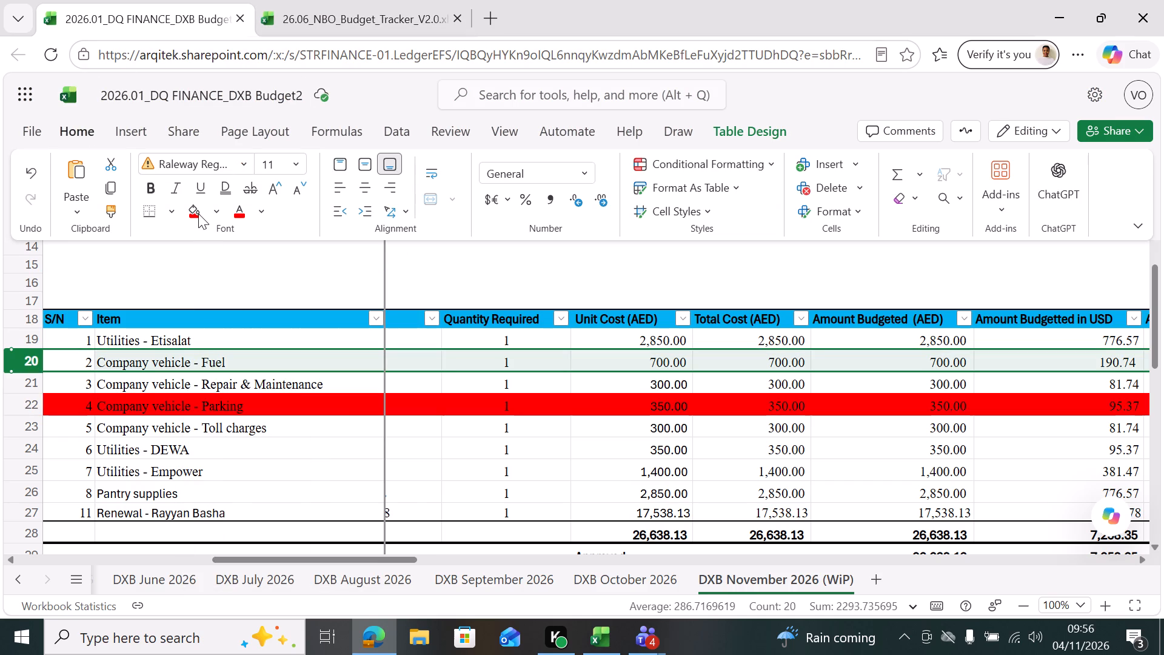
{"action": "left_click", "coordinate": [198, 213]}
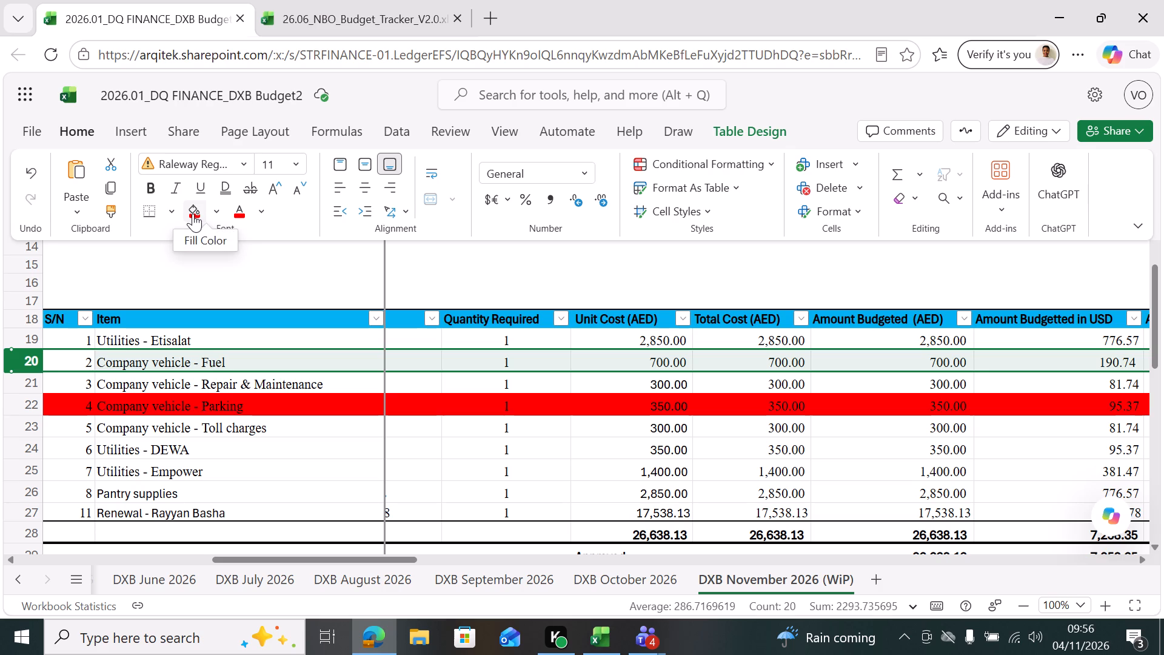
{"action": "left_click", "coordinate": [193, 213]}
{"action": "left_click", "coordinate": [570, 457]}
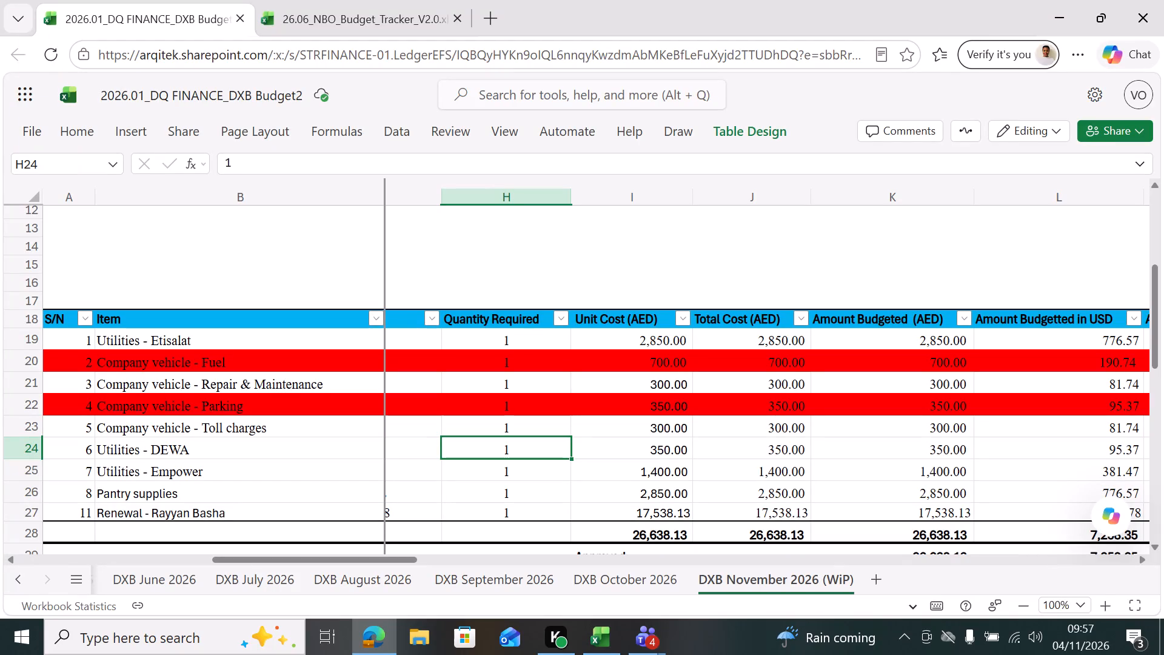
Open the Ms Teams request link for Pantry supplies, declining to launch the desktop app.
{"action": "left_click", "coordinate": [652, 497]}
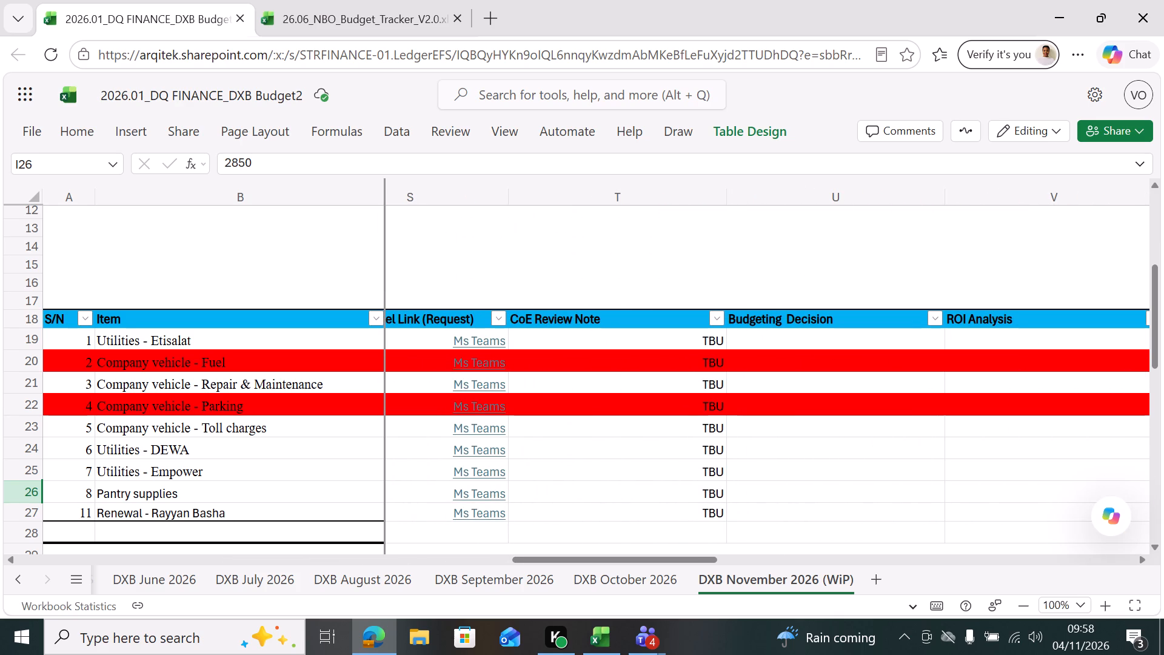
{"action": "left_click", "coordinate": [480, 497]}
{"action": "left_click", "coordinate": [480, 497]}
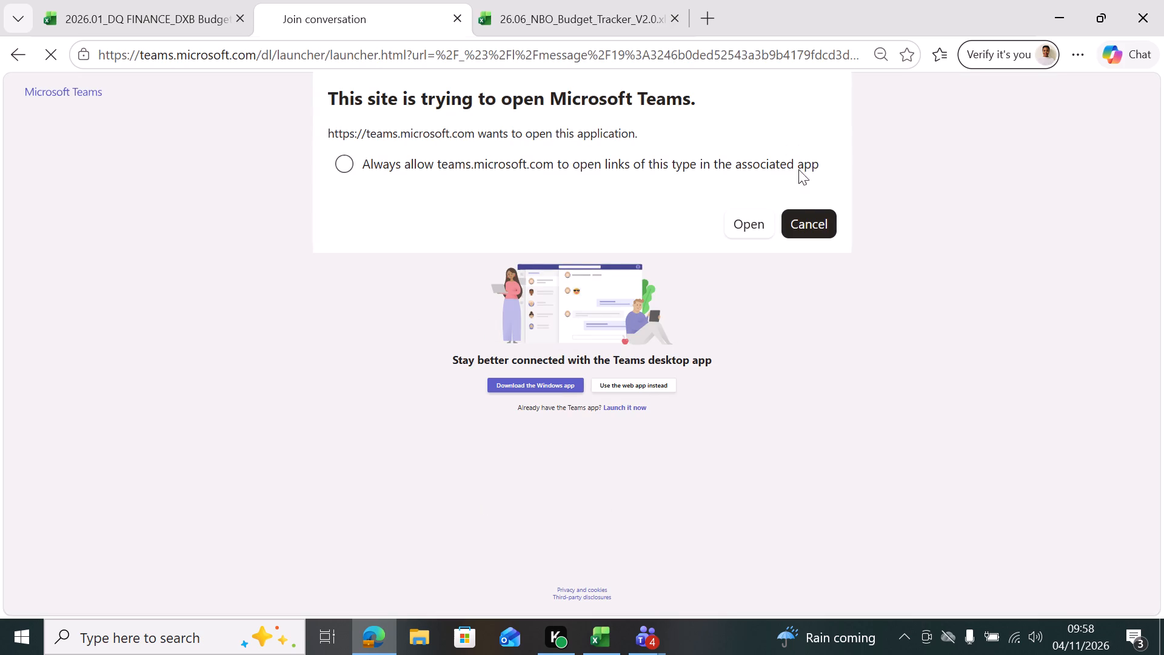
{"action": "left_click", "coordinate": [801, 217]}
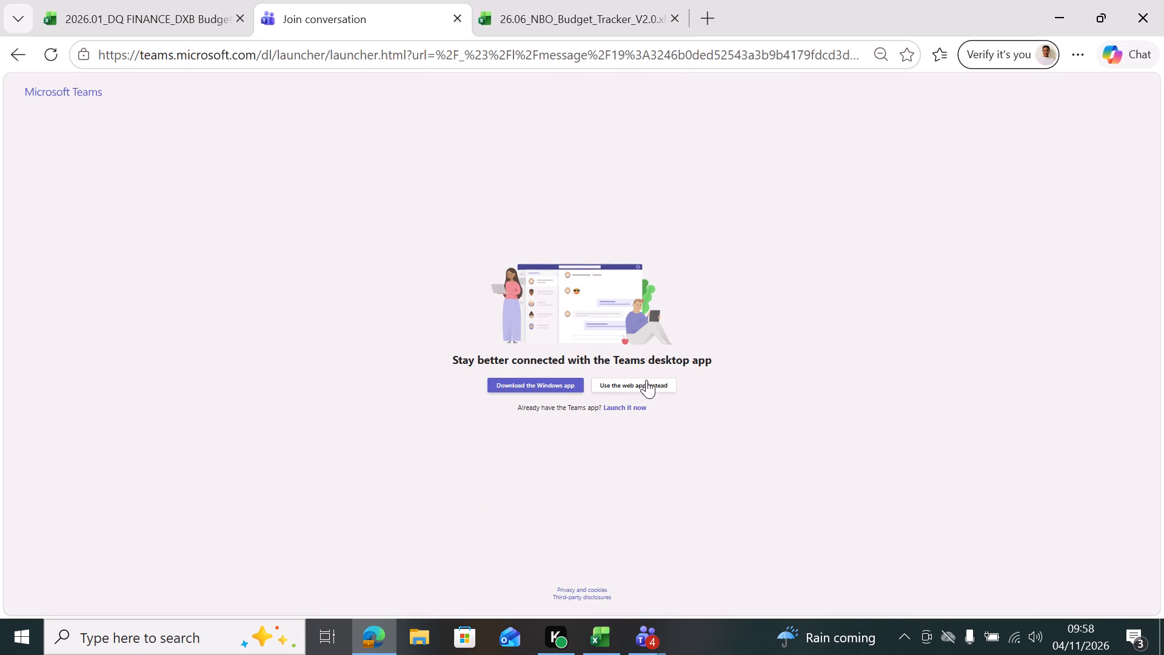
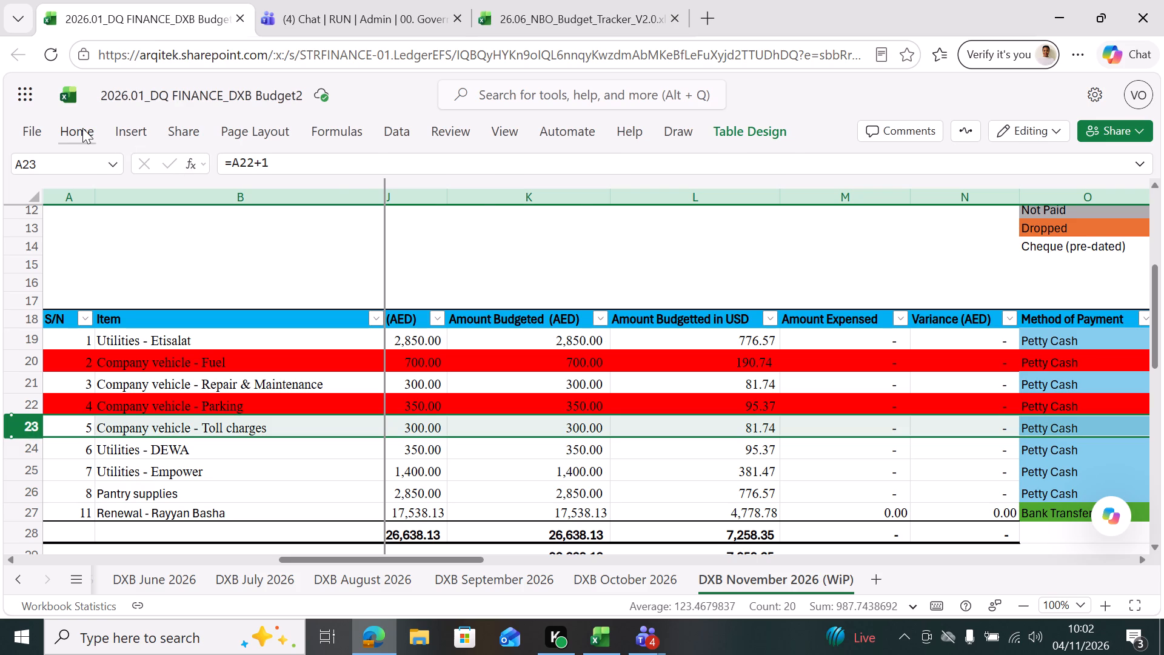
Fill the entire Company vehicle - Toll charges row with the same red.
{"action": "left_click", "coordinate": [82, 128]}
{"action": "left_click", "coordinate": [189, 212]}
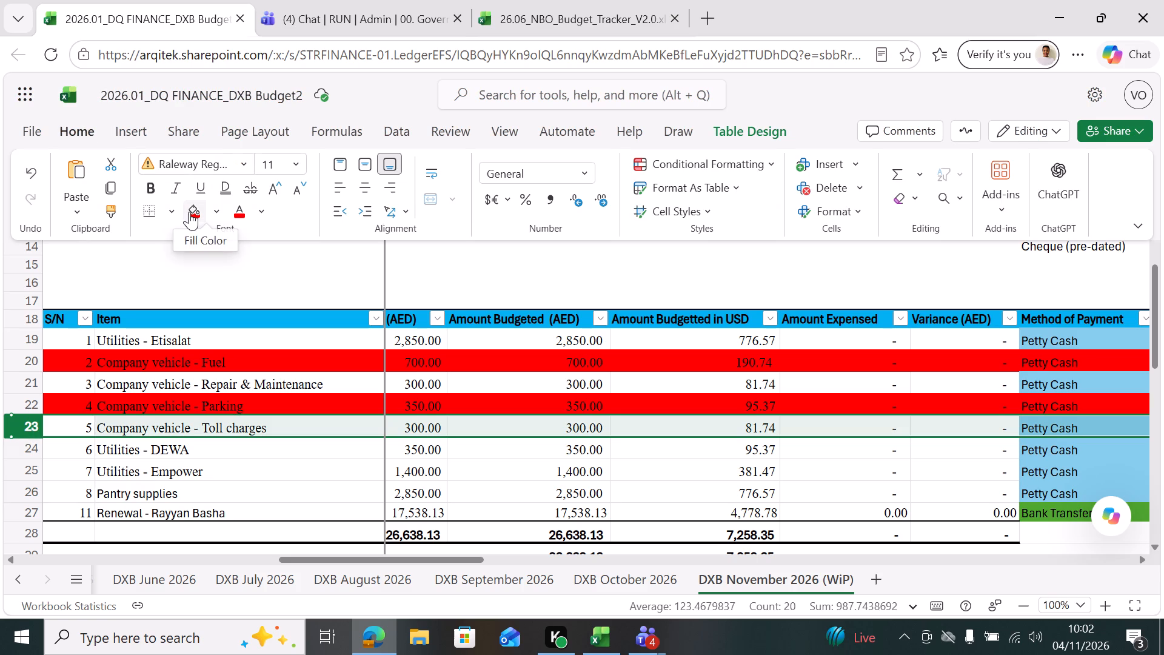
{"action": "left_click", "coordinate": [561, 393]}
{"action": "left_click", "coordinate": [639, 250]}
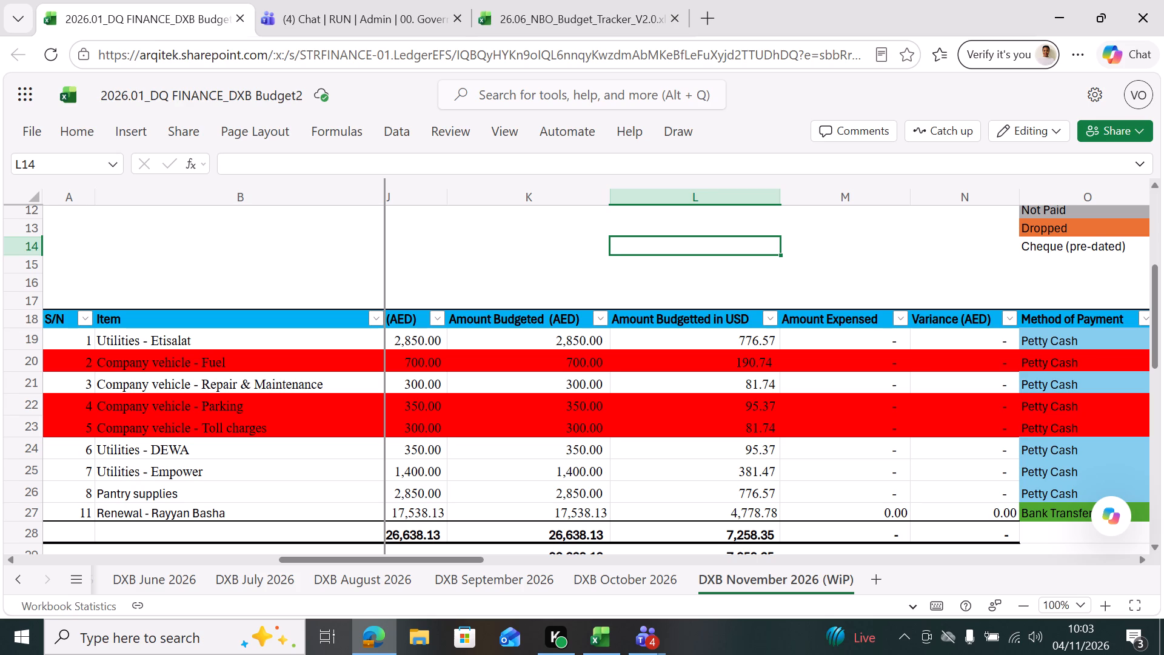
Insert one blank row directly below the Renewal row (row 27) in the DXB November 2026 sheet.
{"action": "left_click", "coordinate": [26, 511]}
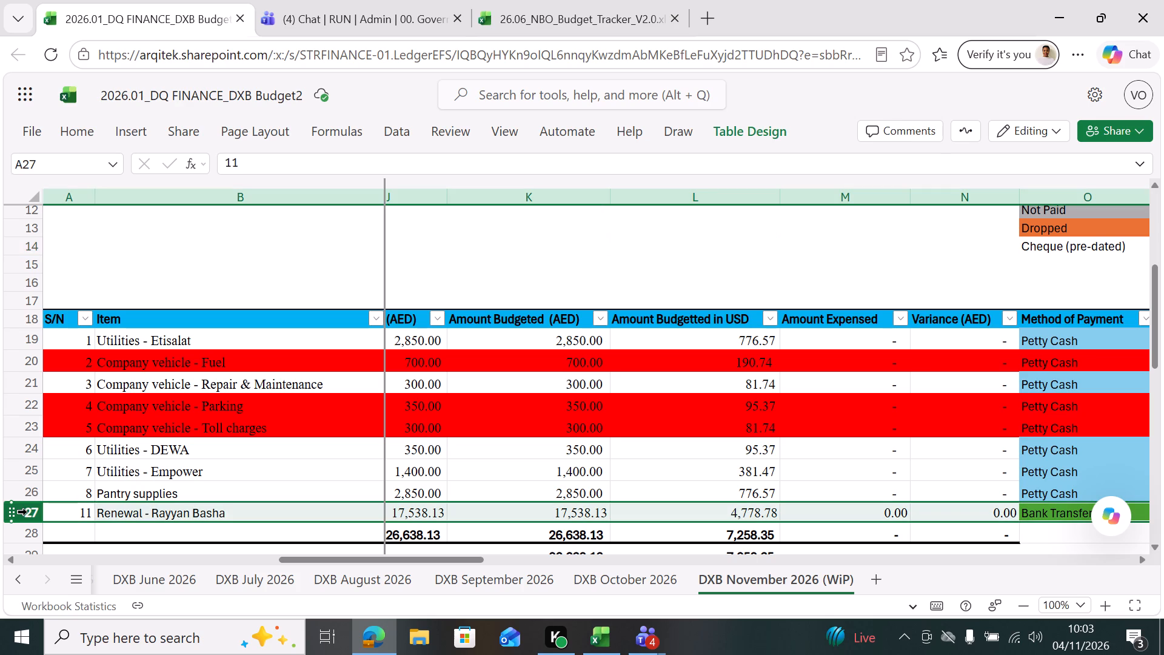
{"action": "right_click", "coordinate": [26, 511]}
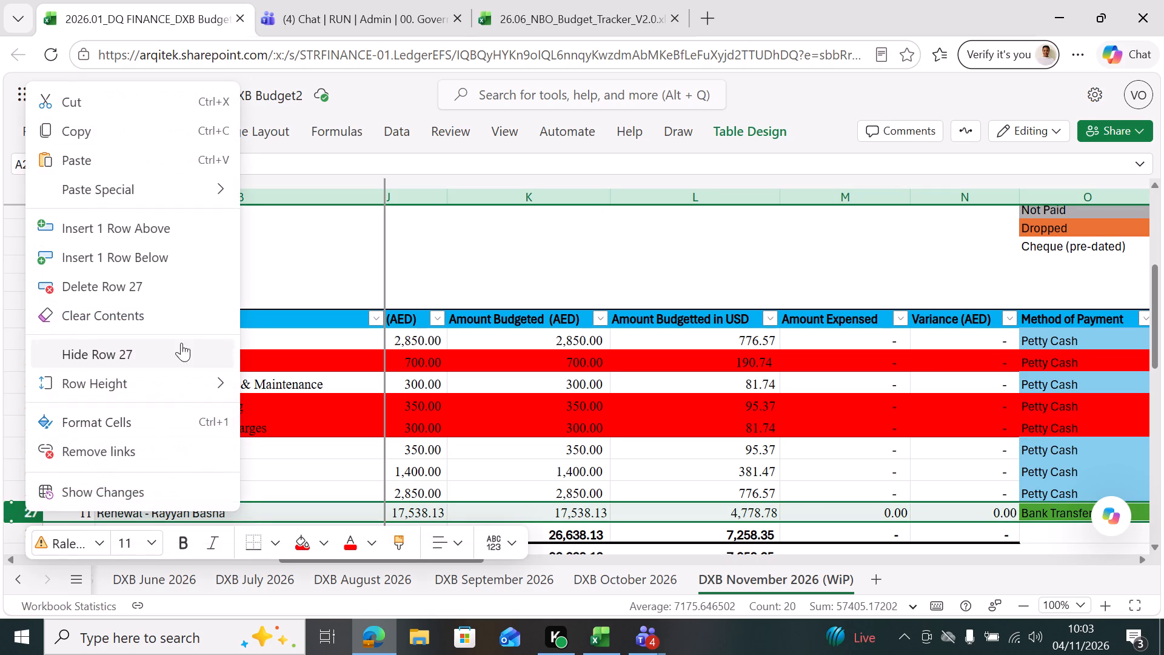
{"action": "left_click", "coordinate": [132, 250]}
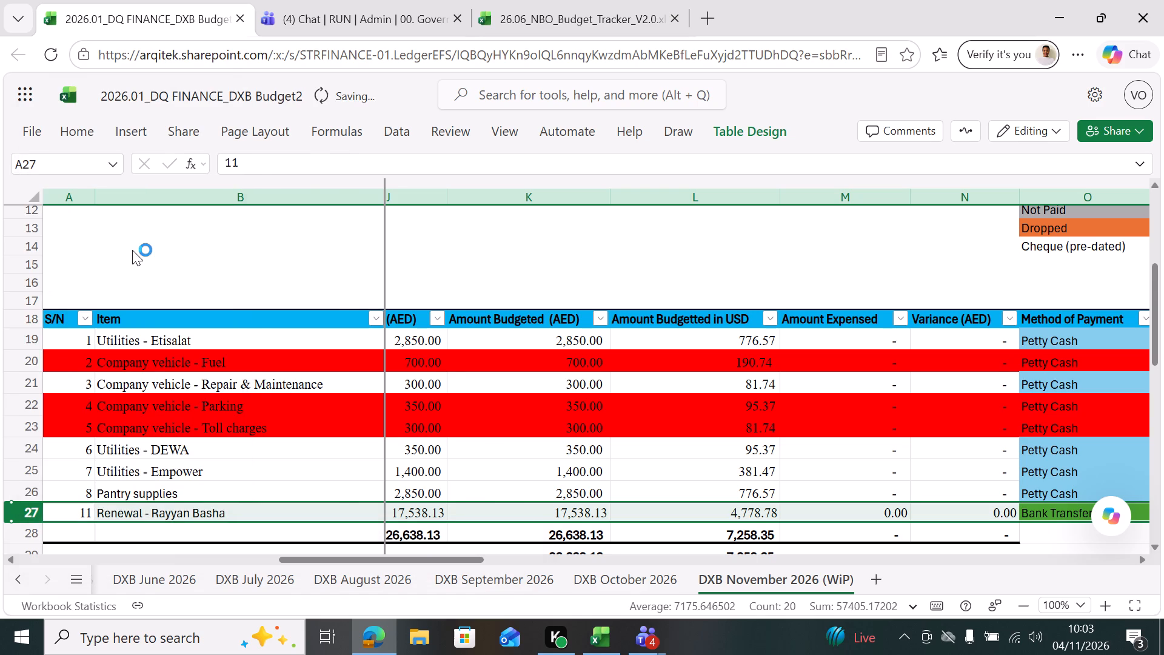
Copy the Visa and Work Permit Expense (DED) row from the DXB October 2026 sheet into the new row 28 of DXB November 2026.
{"action": "scroll", "coordinate": [266, 394], "scroll_direction": "down", "scroll_amount": 1}
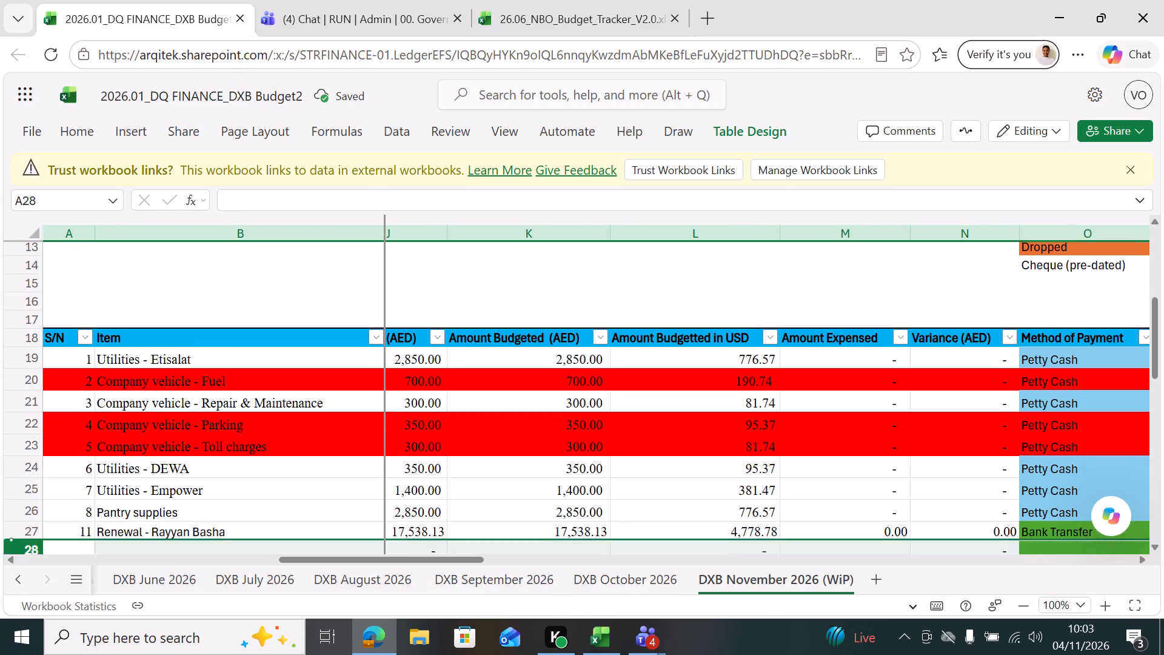
{"action": "scroll", "coordinate": [266, 394], "scroll_direction": "down", "scroll_amount": 1}
{"action": "scroll", "coordinate": [266, 394], "scroll_direction": "up", "scroll_amount": 1}
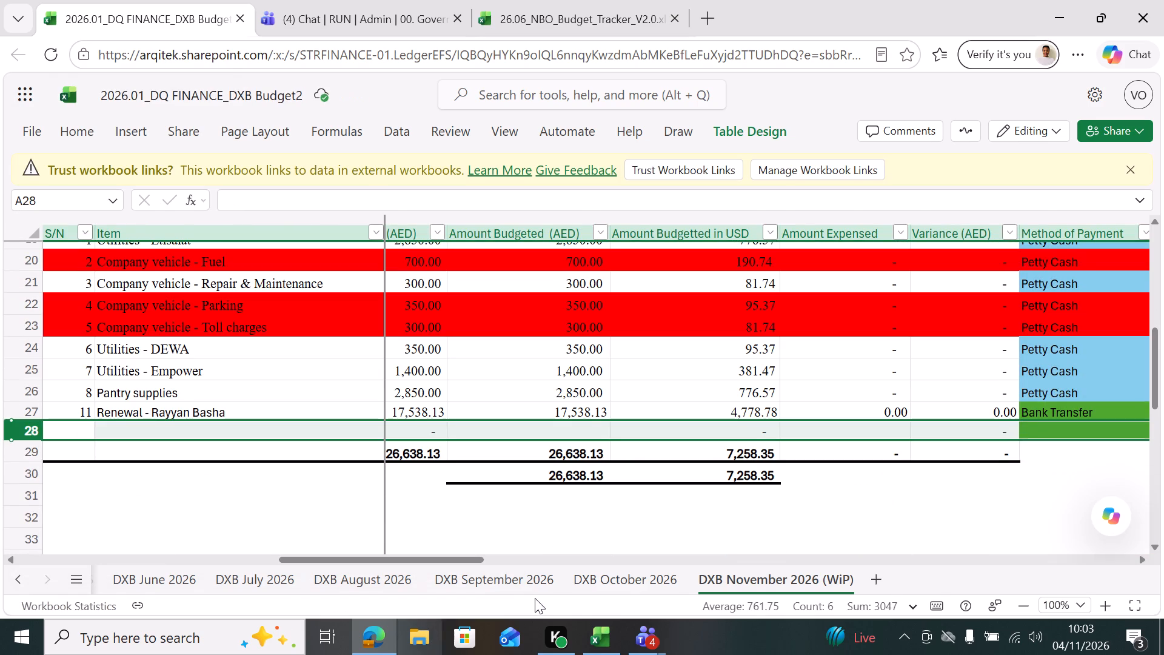
{"action": "left_click", "coordinate": [598, 583]}
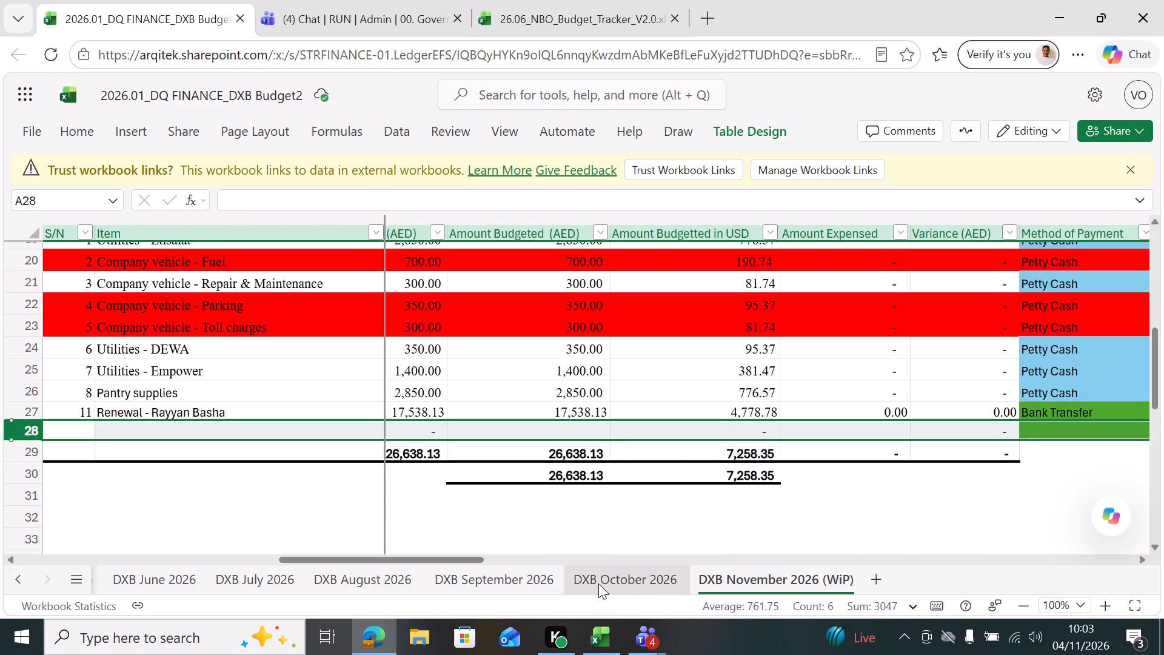
{"action": "scroll", "coordinate": [477, 503], "scroll_direction": "down", "scroll_amount": 1}
{"action": "scroll", "coordinate": [477, 503], "scroll_direction": "up", "scroll_amount": 1}
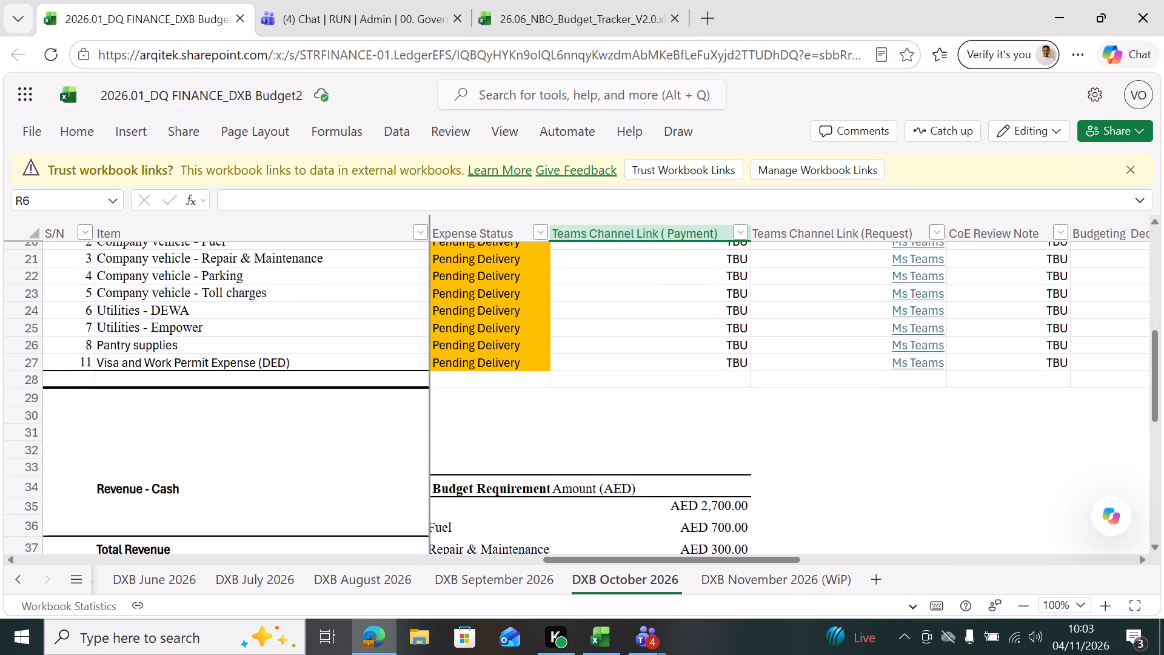
{"action": "left_click", "coordinate": [37, 363]}
{"action": "key", "text": "ctrl+c"}
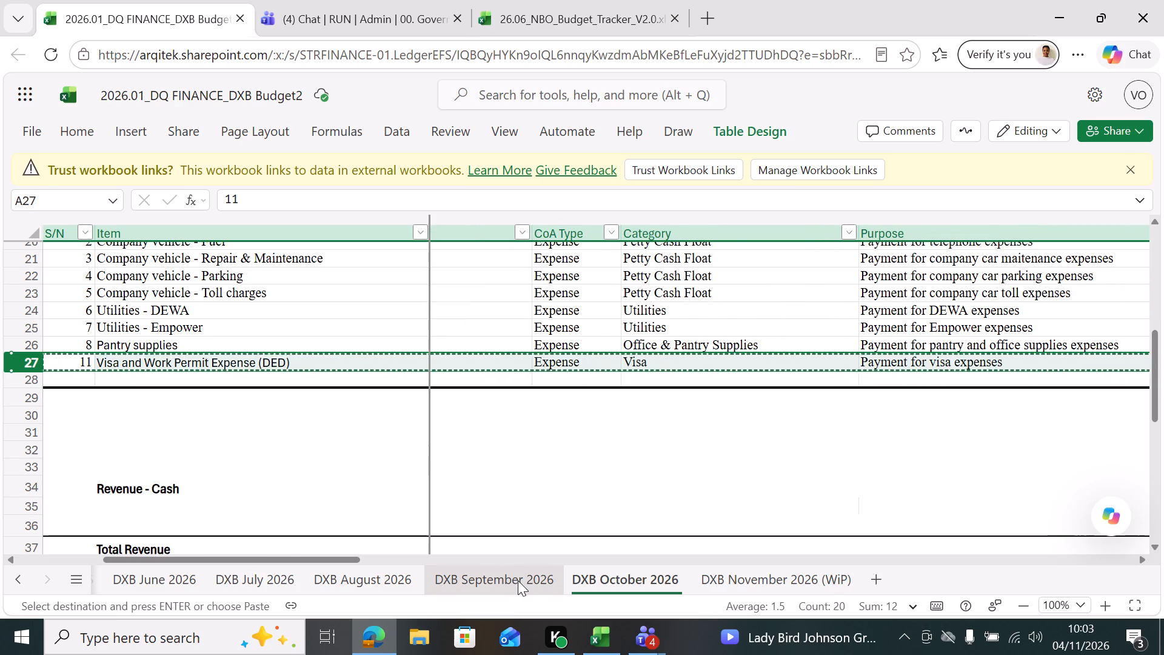
{"action": "left_click", "coordinate": [730, 570]}
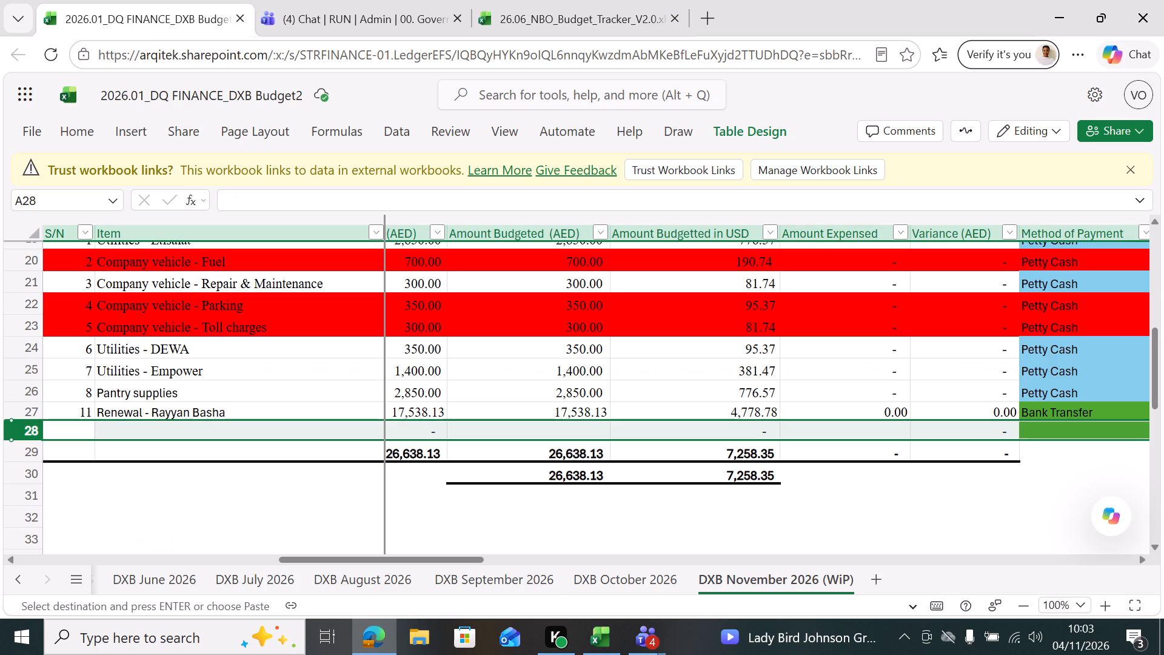
{"action": "left_click", "coordinate": [71, 432]}
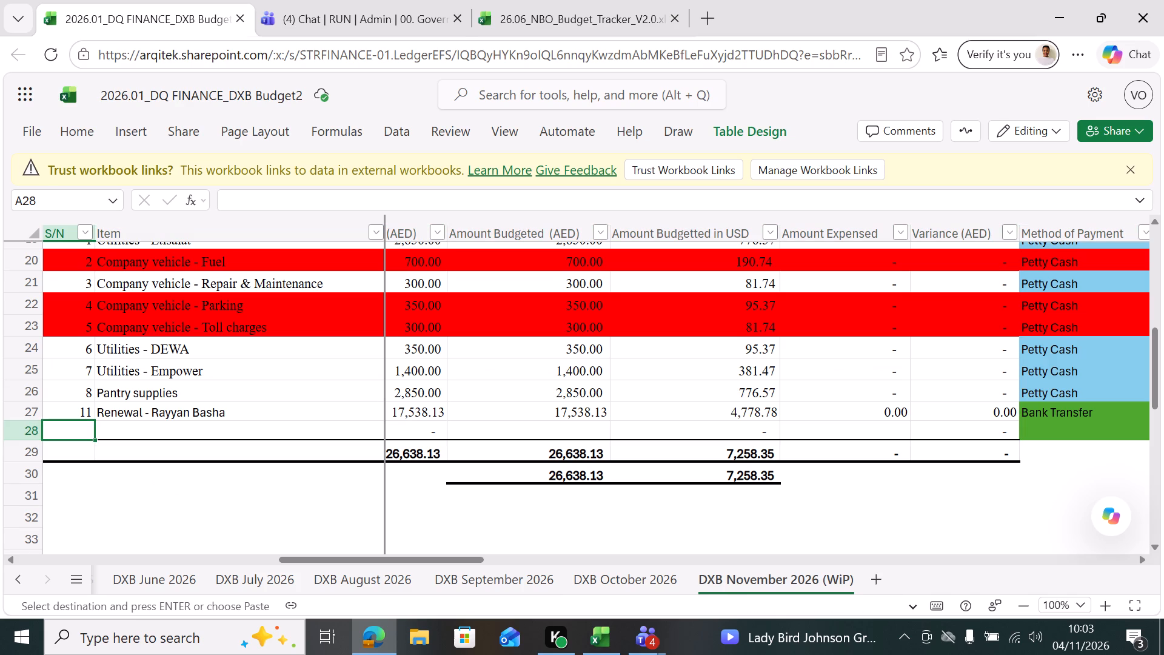
{"action": "key", "text": "ctrl+v"}
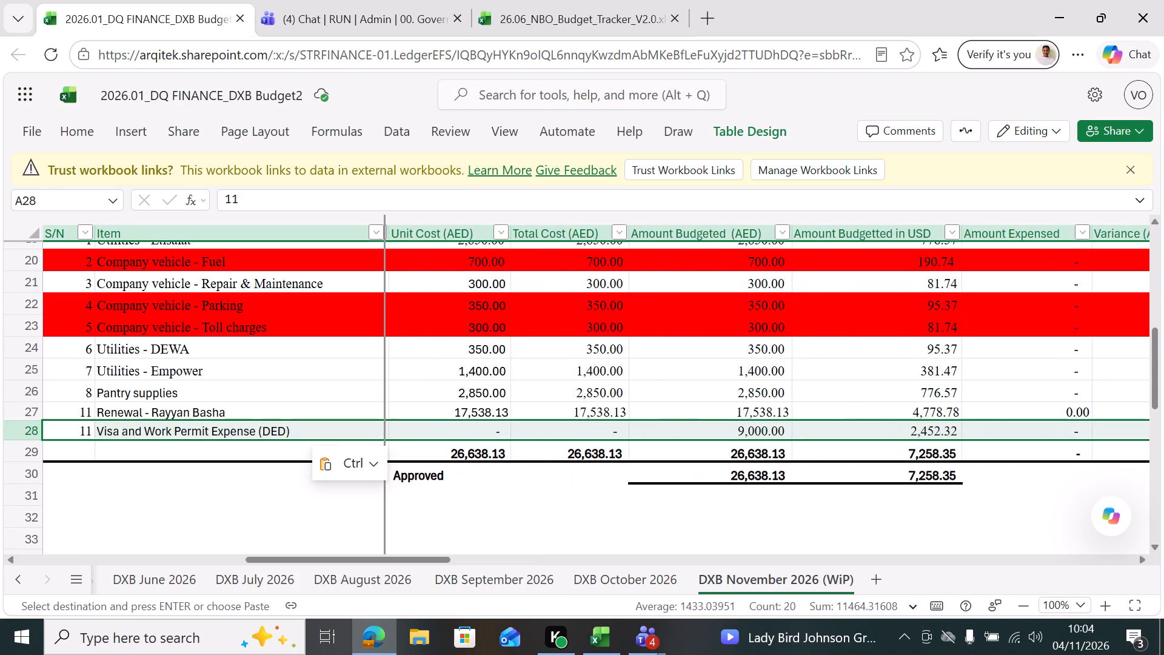
Fill the Renewal row's cells from Quantity Required through Variance (AED) down into the Visa and Work Permit Expense (DED) row.
{"action": "left_click", "coordinate": [483, 417]}
{"action": "key", "text": "Left"}
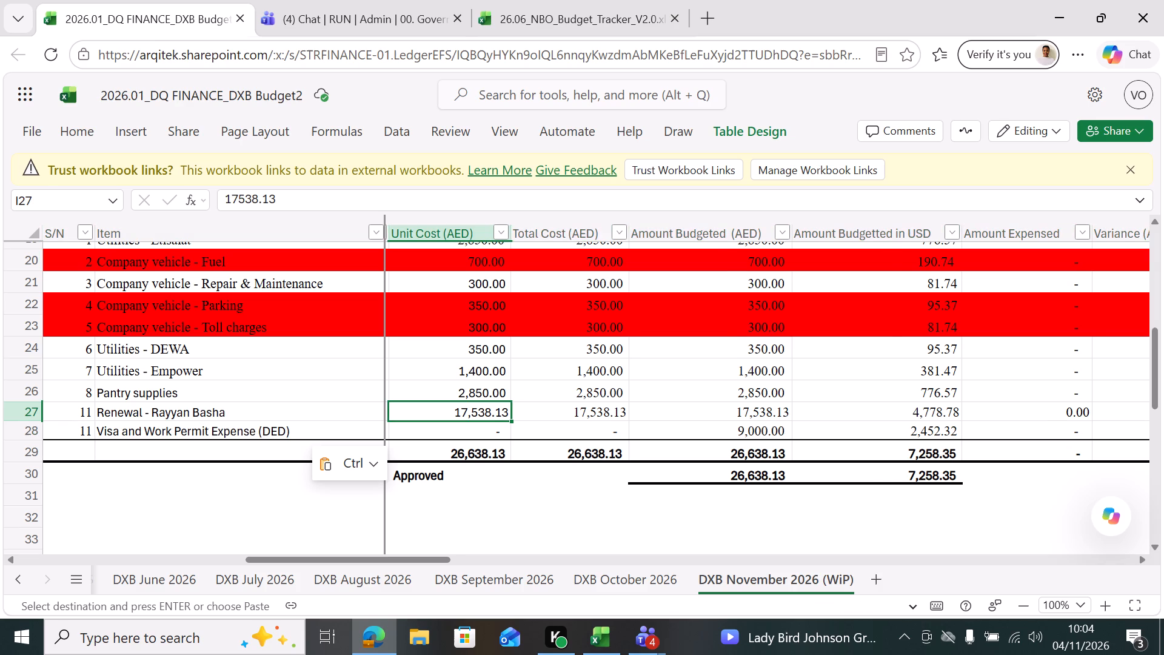
{"action": "key", "text": "shift+Down"}
{"action": "key", "text": "shift+Right"}
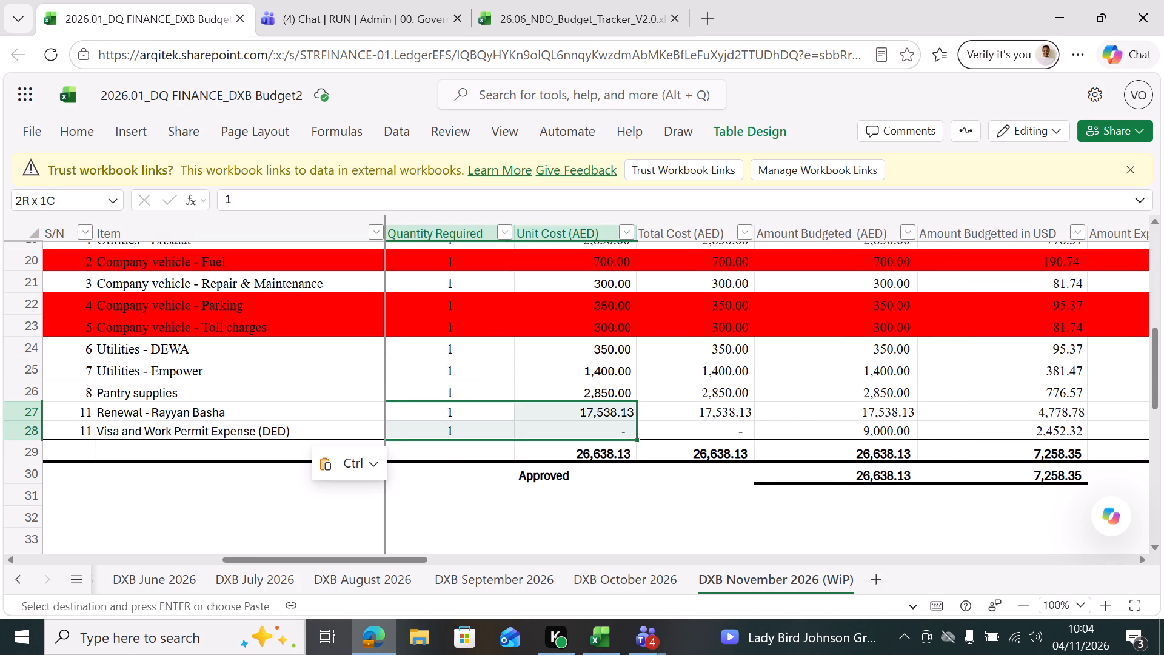
{"action": "key", "text": "shift+Right"}
{"action": "key", "text": "shift+Right"}
{"action": "key", "text": "shift+Right"}
{"action": "key", "text": "shift+Right"}
{"action": "key", "text": "shift+Right"}
{"action": "key", "text": "shift+Right"}
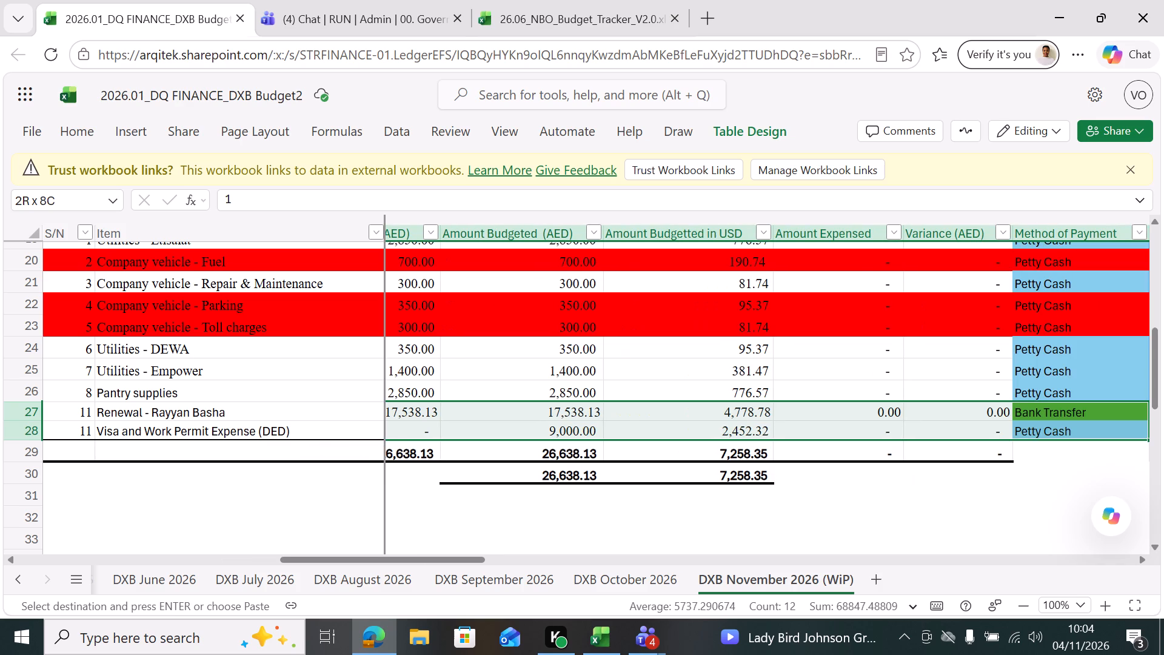
{"action": "key", "text": "shift+Right"}
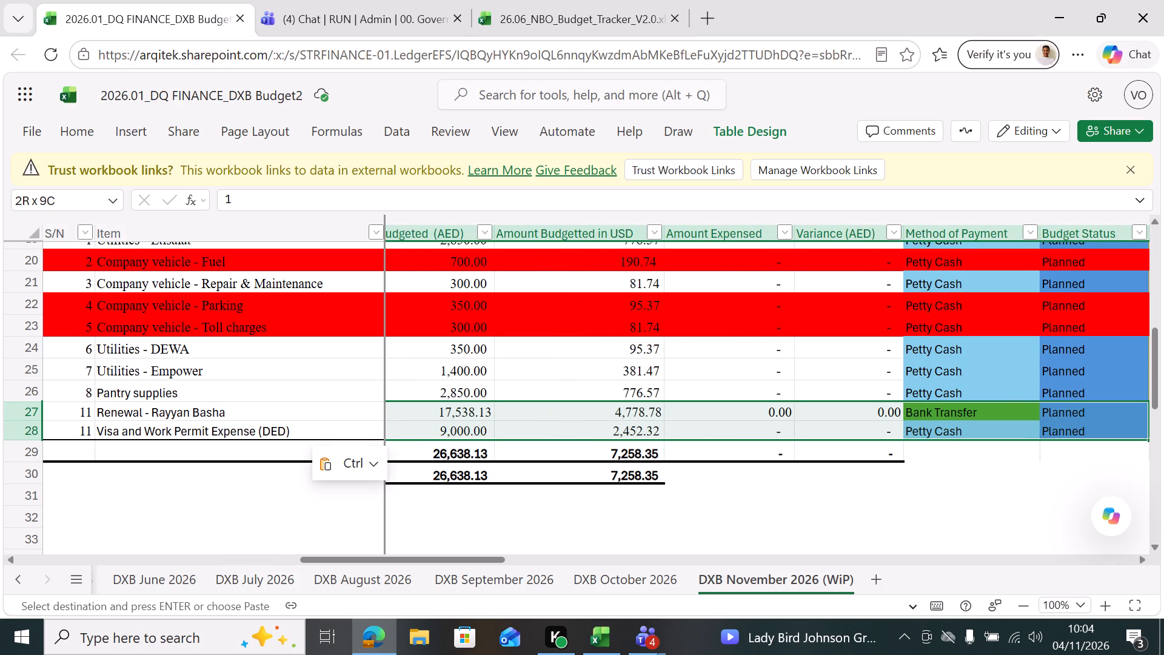
{"action": "key", "text": "shift+Left"}
{"action": "key", "text": "shift+Left"}
{"action": "key", "text": "shift+Left"}
{"action": "key", "text": "shift+Left"}
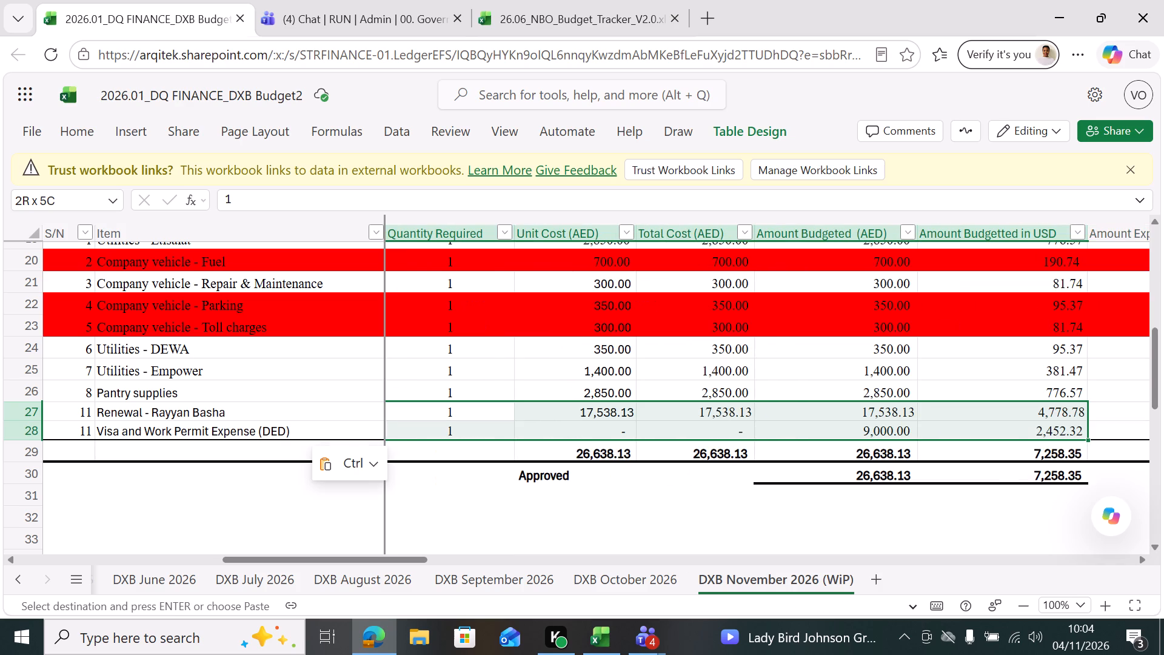
{"action": "key", "text": "shift+Right"}
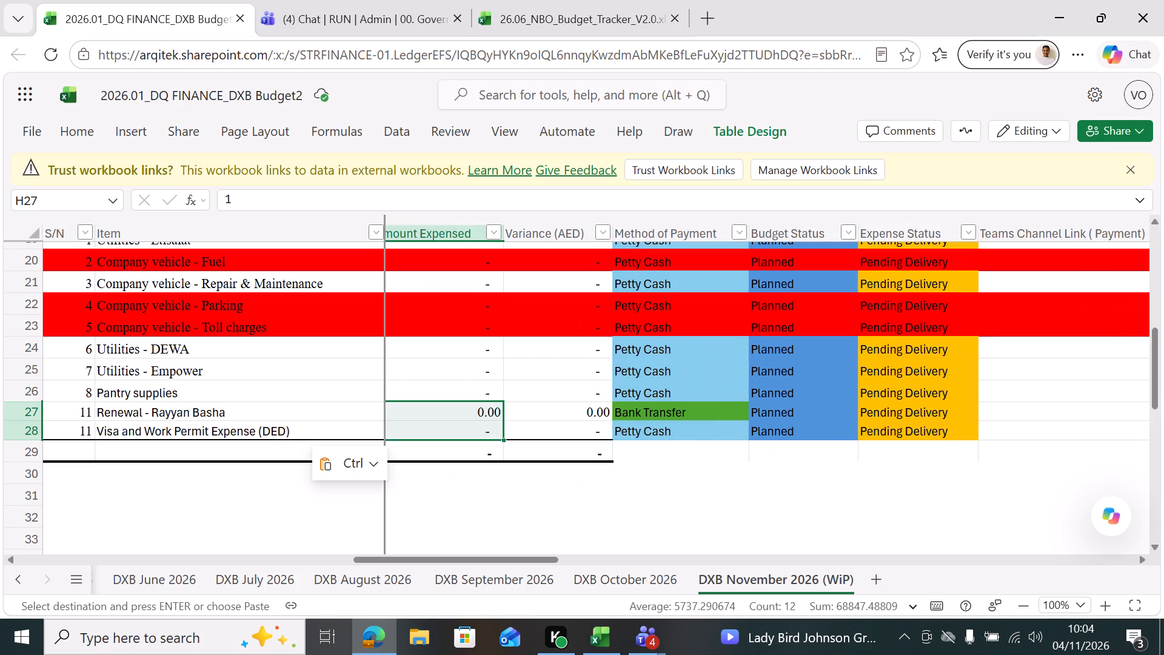
{"action": "key", "text": "shift+Right"}
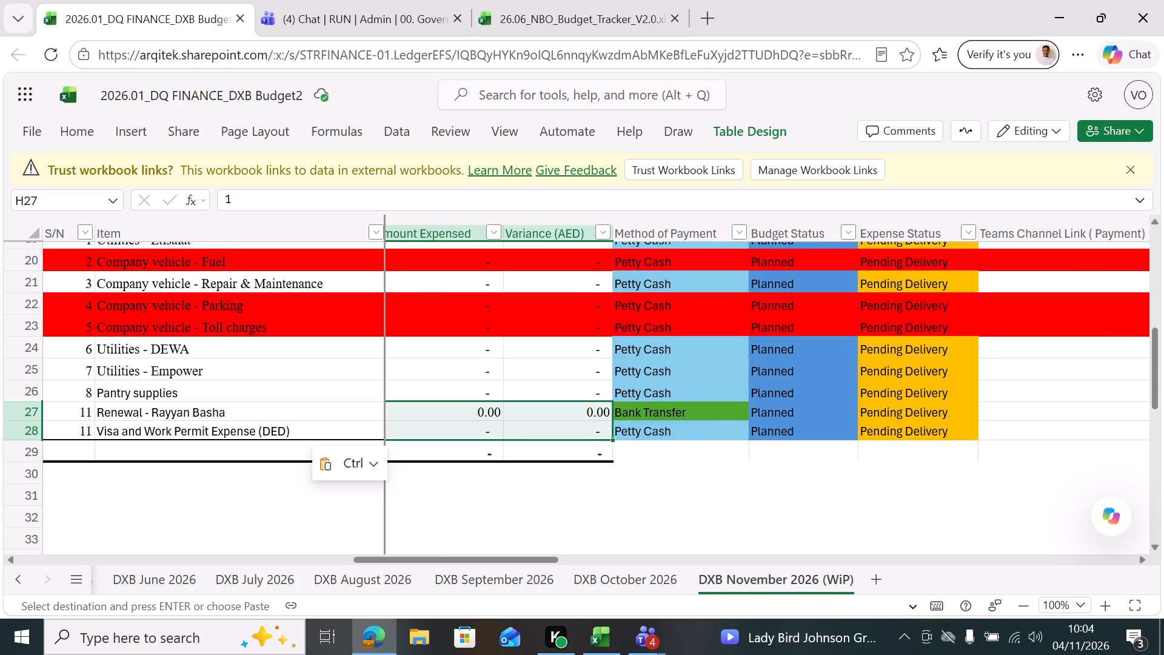
{"action": "key", "text": "ctrl+d"}
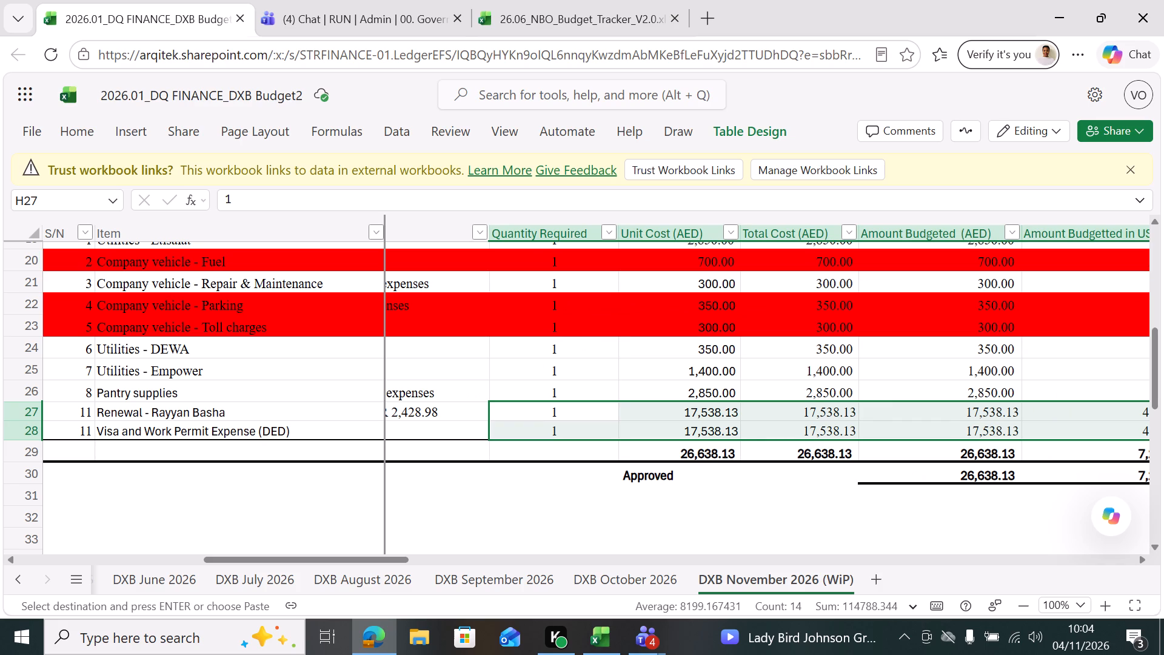
Set the unit cost of Visa and Work Permit Expense (DED) to 0 and dismiss the workbook links notice.
{"action": "left_click", "coordinate": [698, 417]}
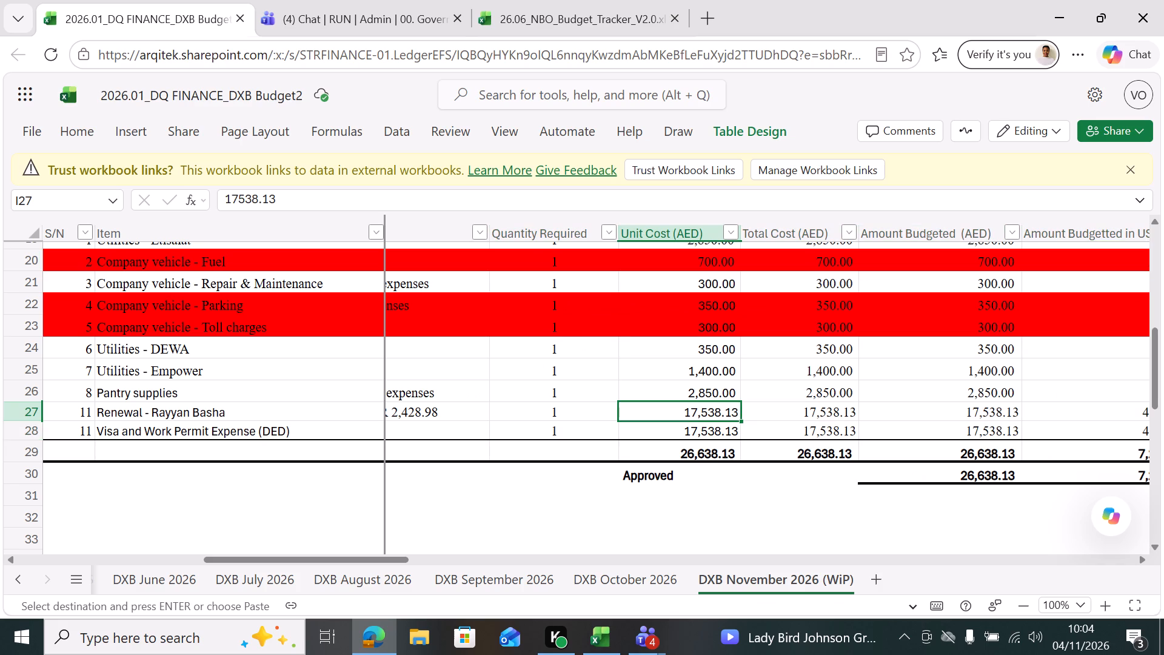
{"action": "left_click", "coordinate": [714, 433]}
{"action": "key", "text": "0"}
{"action": "key", "text": "Return"}
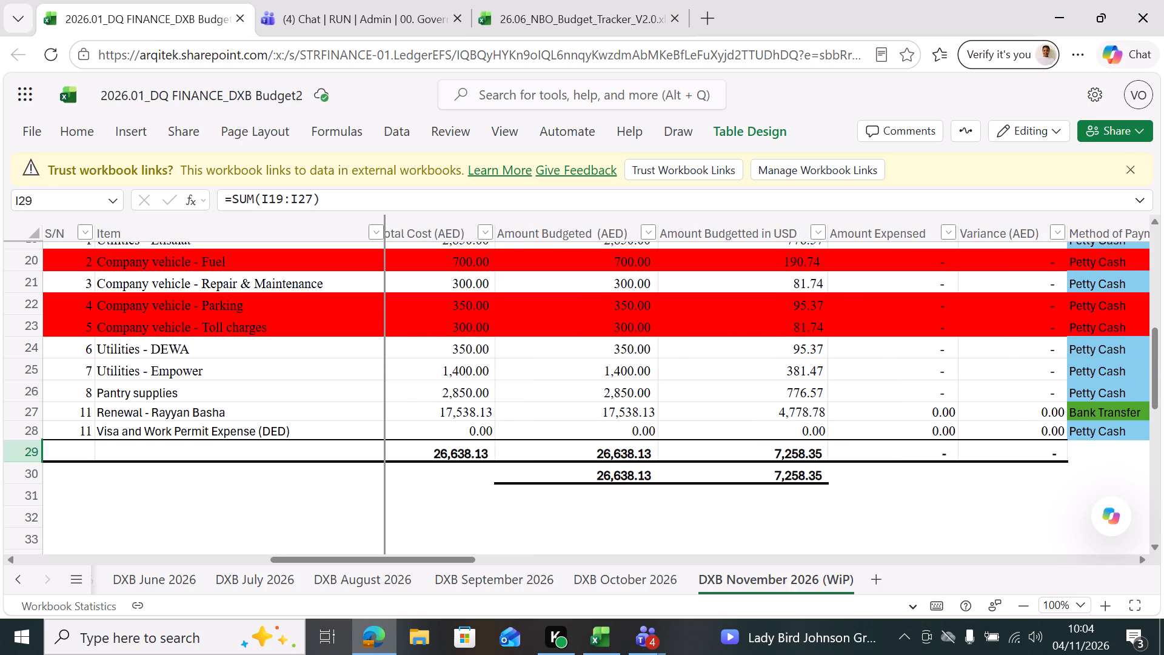
{"action": "left_click", "coordinate": [1129, 173]}
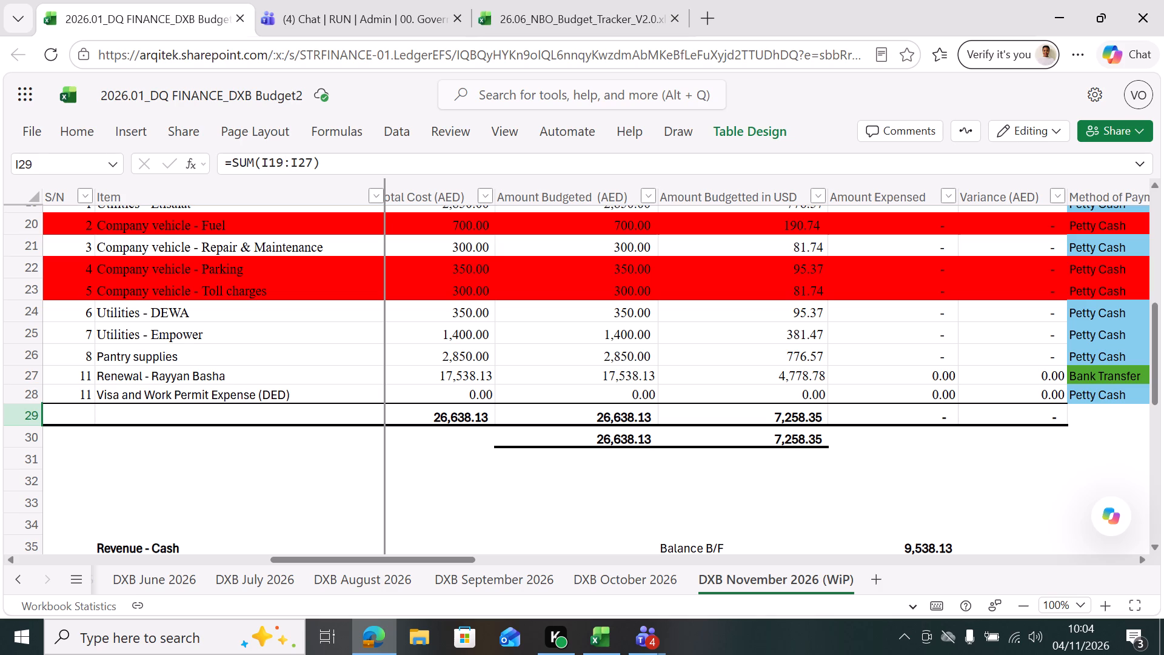